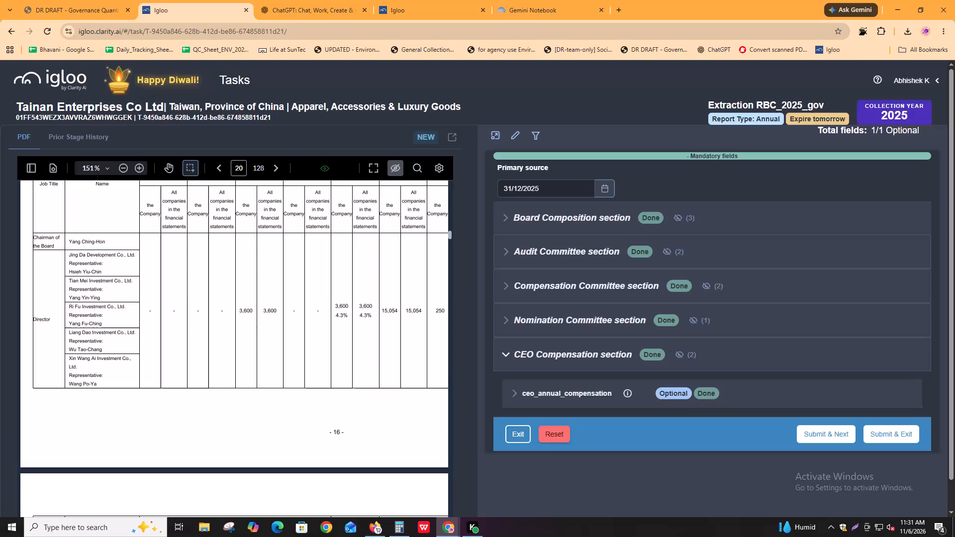
Examine the names and compensation amounts in the director compensation tables on pages 20 and 21 of the report PDF.
left_click_drag(71, 272, 101, 272)
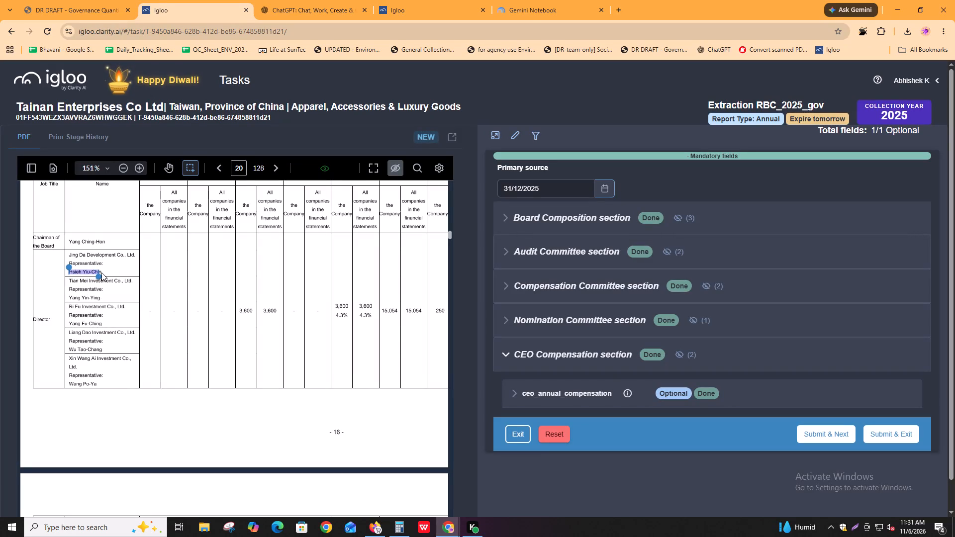
left_click(101, 272)
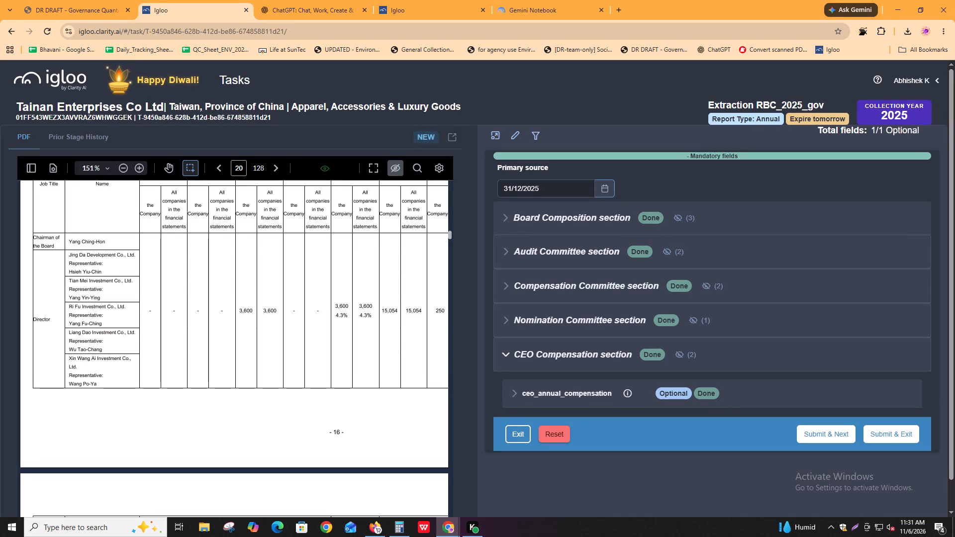
left_click_drag(69, 243, 113, 243)
left_click(113, 243)
scroll(104, 341, "down", 6, "shift")
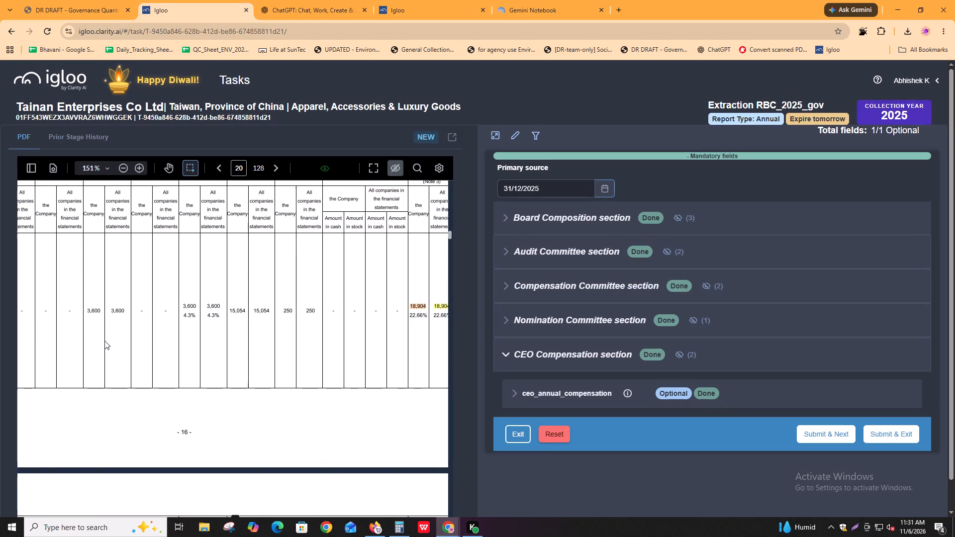
scroll(104, 341, "up", 2, "shift")
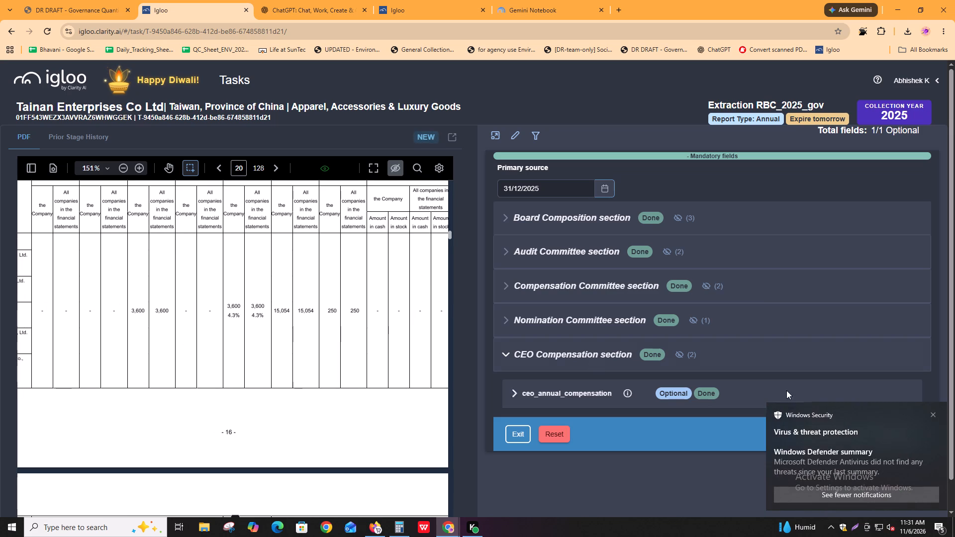
left_click(936, 413)
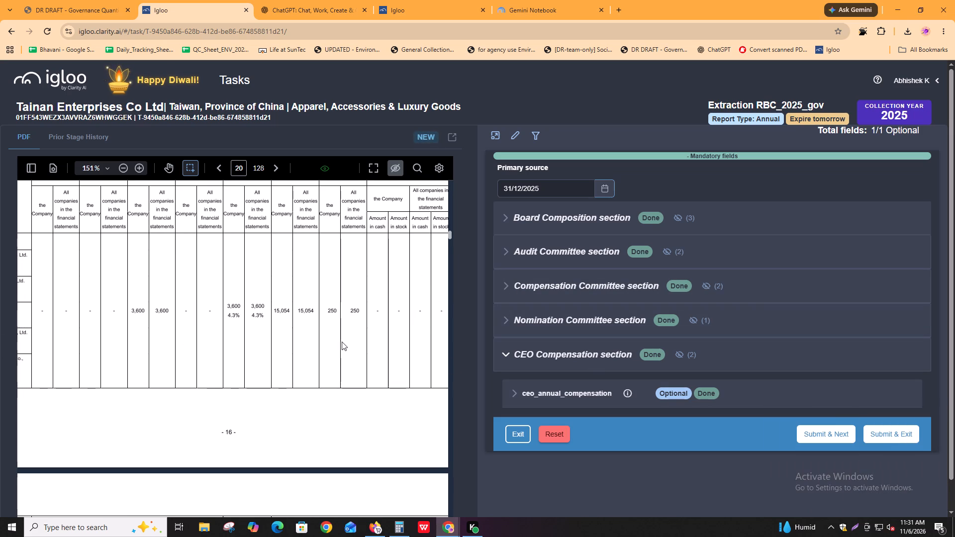
scroll(356, 354, "down", 4)
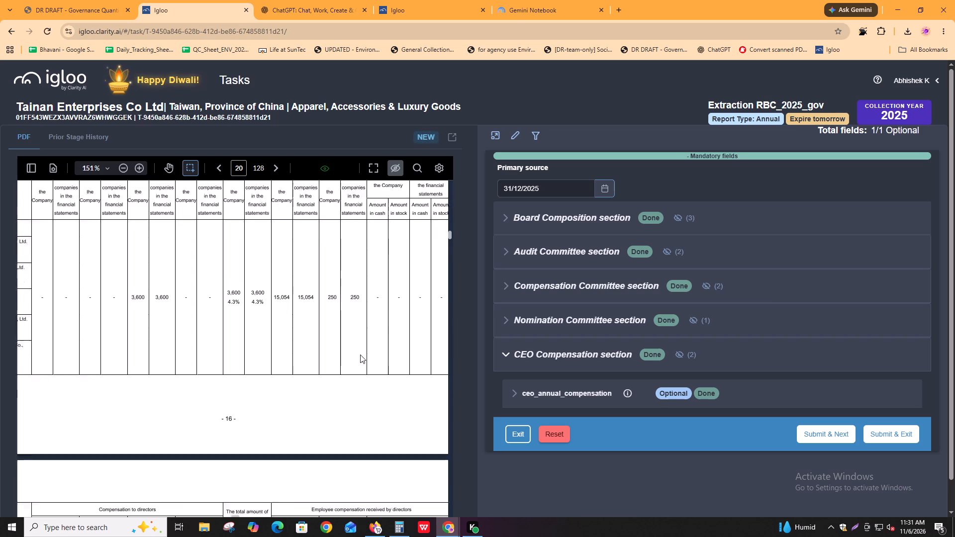
scroll(328, 458, "down", 5, "shift")
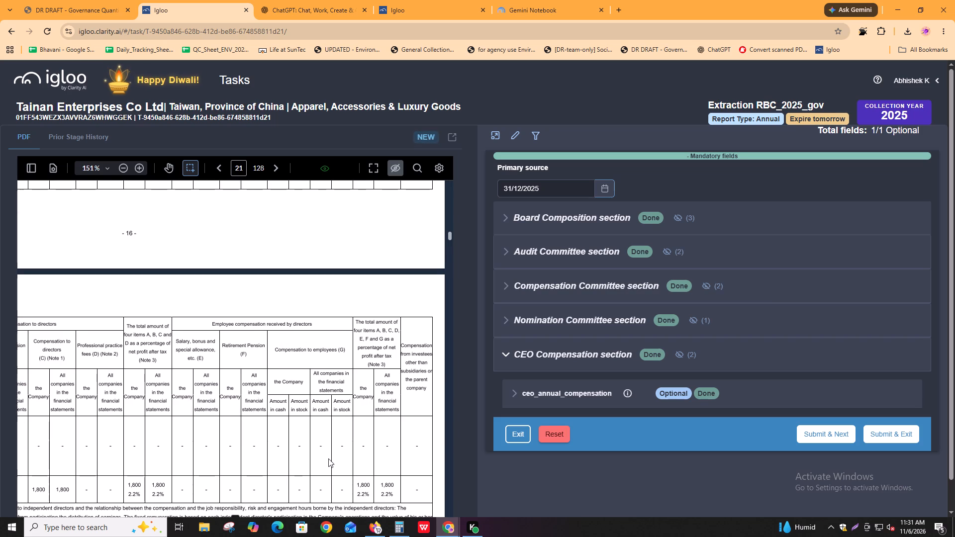
scroll(328, 458, "up", 8, "shift")
scroll(112, 464, "down", 1)
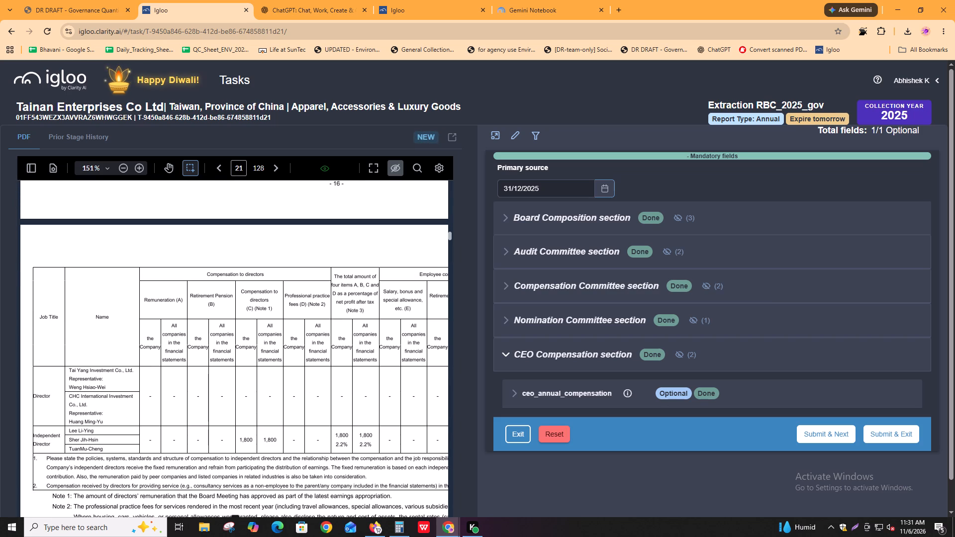
left_click_drag(70, 420, 94, 422)
left_click(94, 422)
left_click_drag(83, 421, 87, 421)
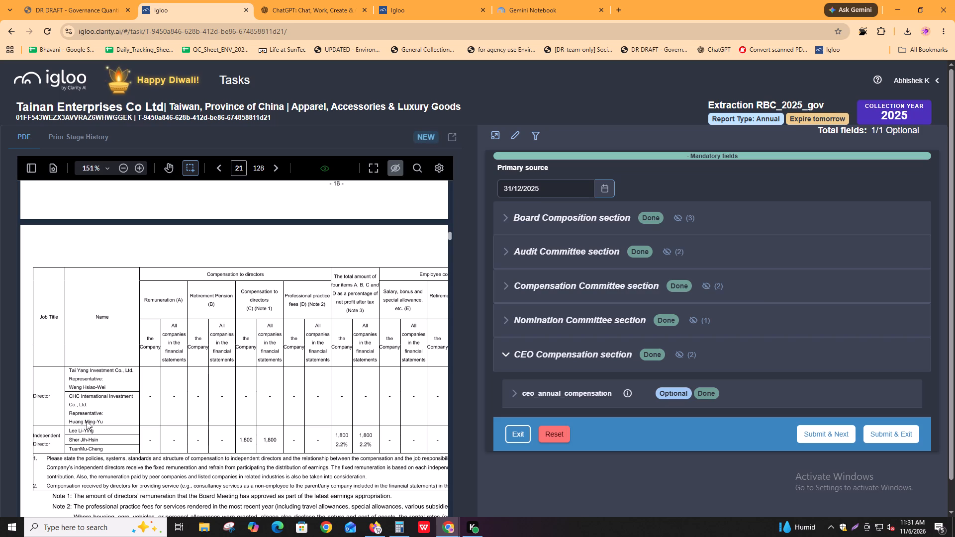
left_click_drag(87, 421, 94, 421)
left_click(94, 421)
left_click_drag(80, 390, 104, 387)
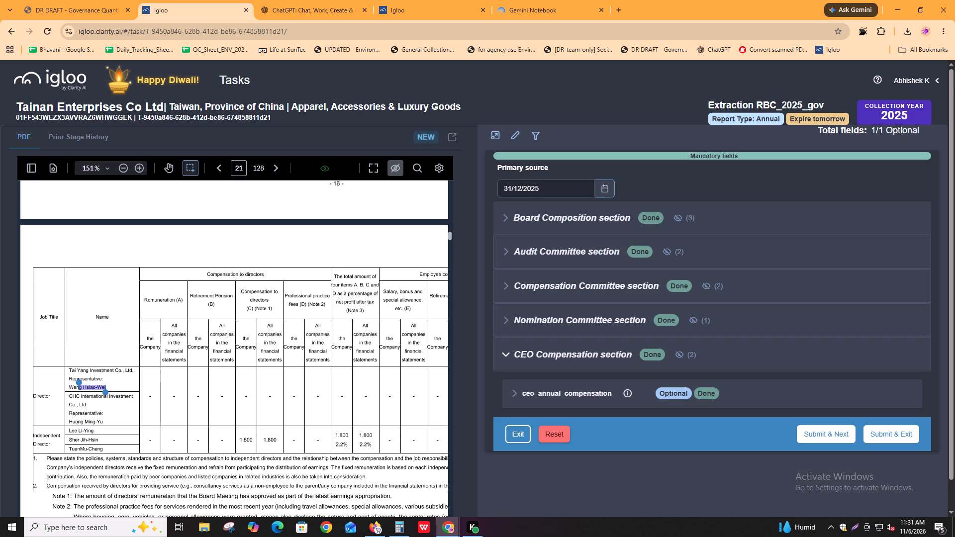
left_click(104, 387)
scroll(337, 411, "up", 6)
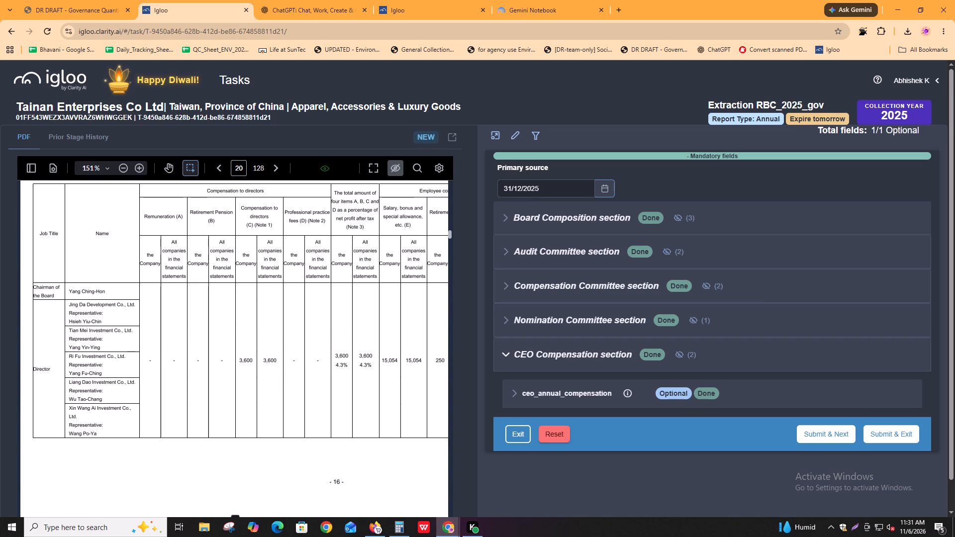
left_click_drag(85, 320, 104, 317)
left_click(104, 317)
Search the report PDF for the name of Jing Da Development's representative, copied from the page 20 table, and close the search.
left_click_drag(70, 322, 100, 324)
key("ctrl+c")
key("ctrl+c")
key("ctrl+c")
key("ctrl+c")
key("ctrl+f")
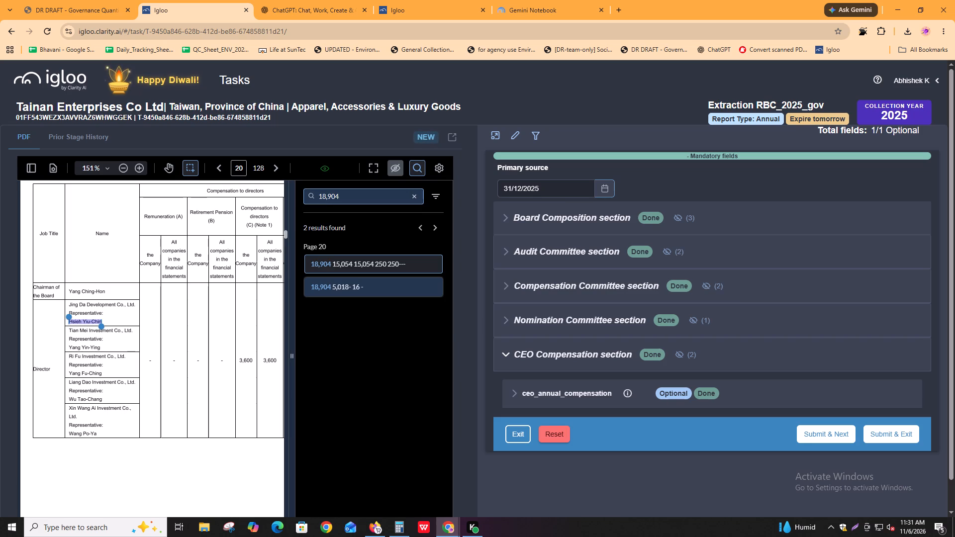
key("ctrl+a")
key("ctrl+v")
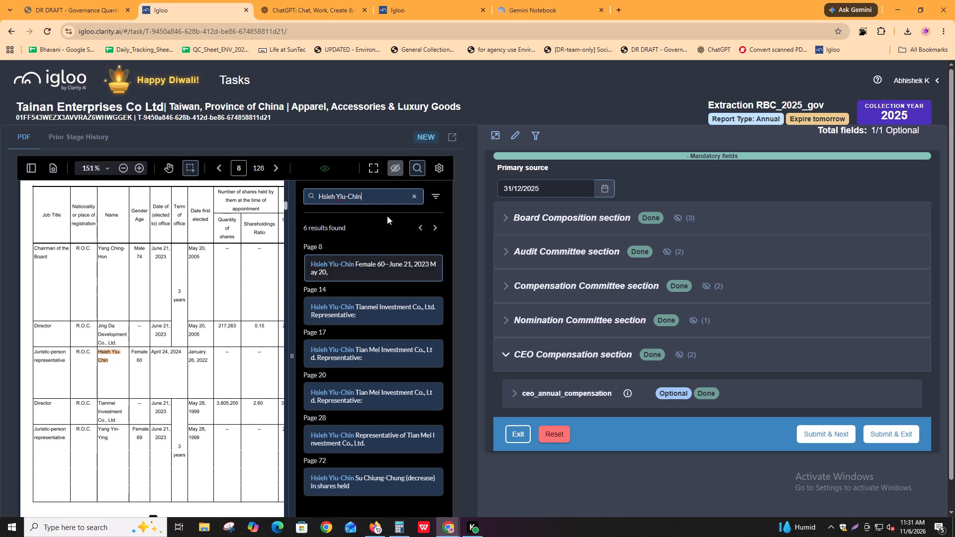
left_click(414, 195)
key("ctrl+f")
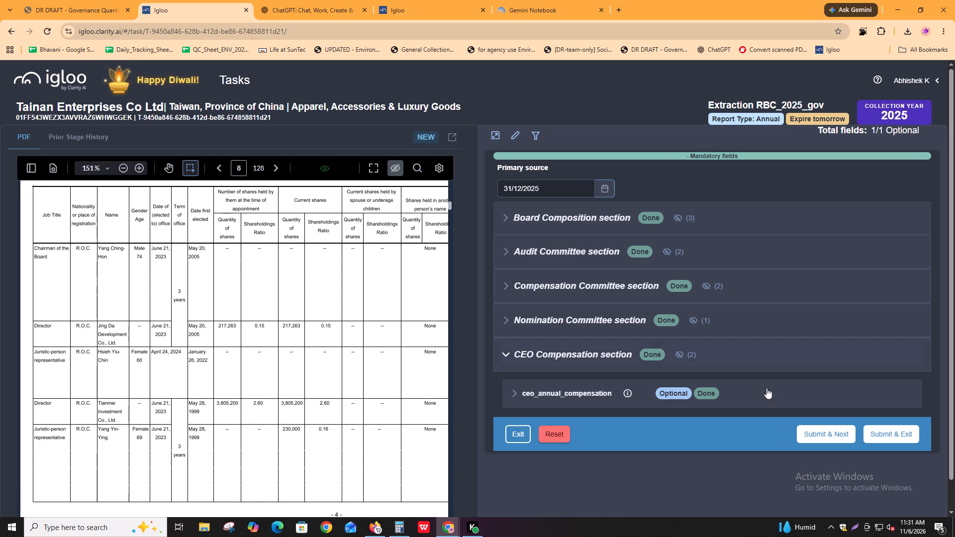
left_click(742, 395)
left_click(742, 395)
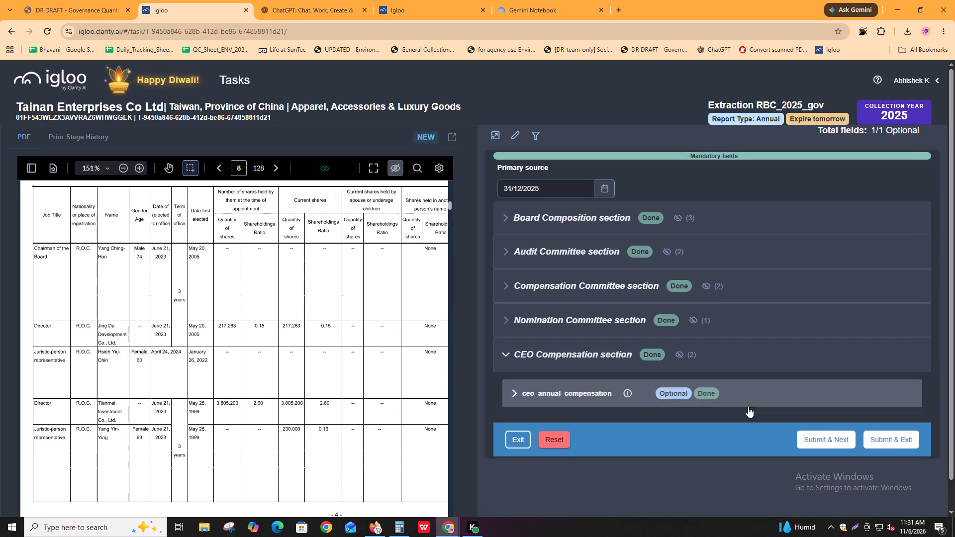
In the BHAVANI spreadsheet's Sheet1, fill the Tainan Enterprises row's found and NF counts from the row above: 0, 0, 0, 1.
key("alt+Tab")
left_click(434, 290, "alt")
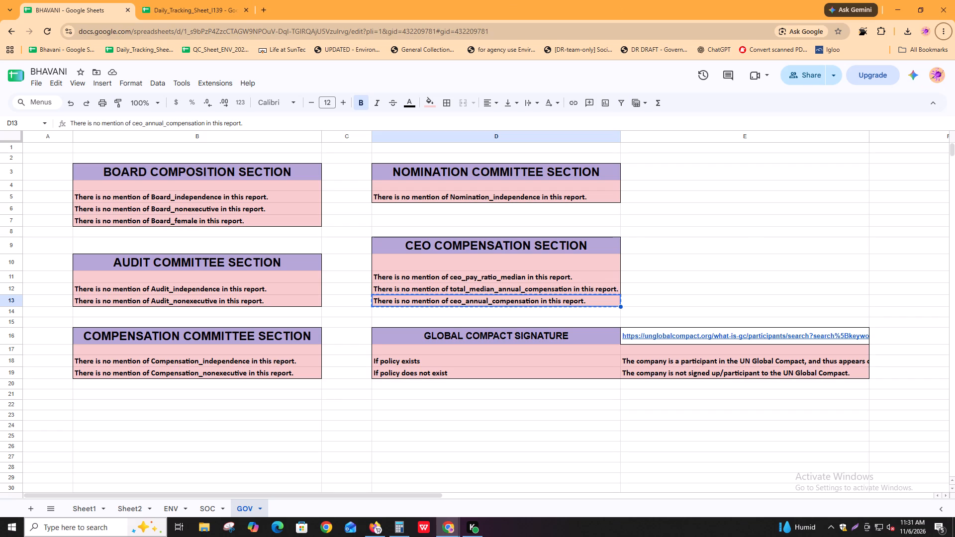
left_click(94, 508)
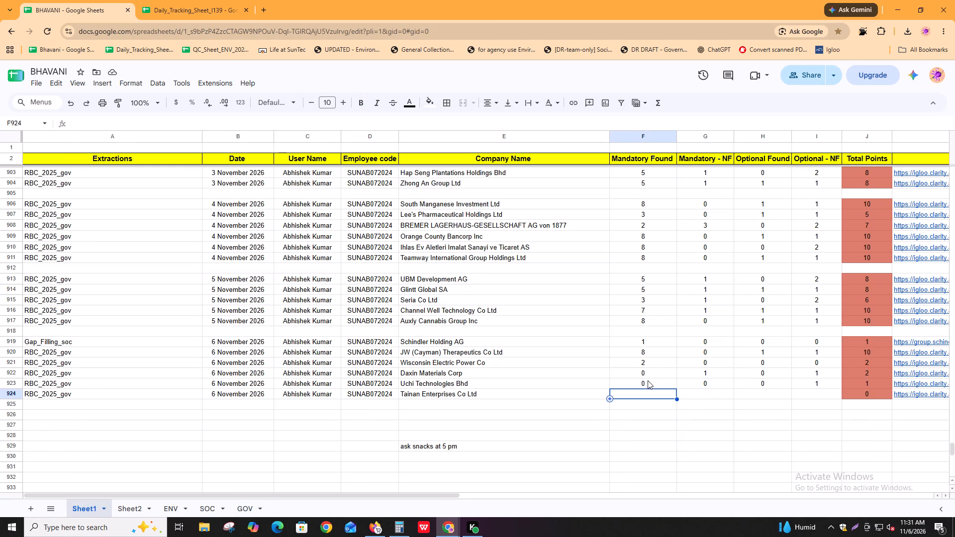
left_click_drag(648, 380, 806, 393)
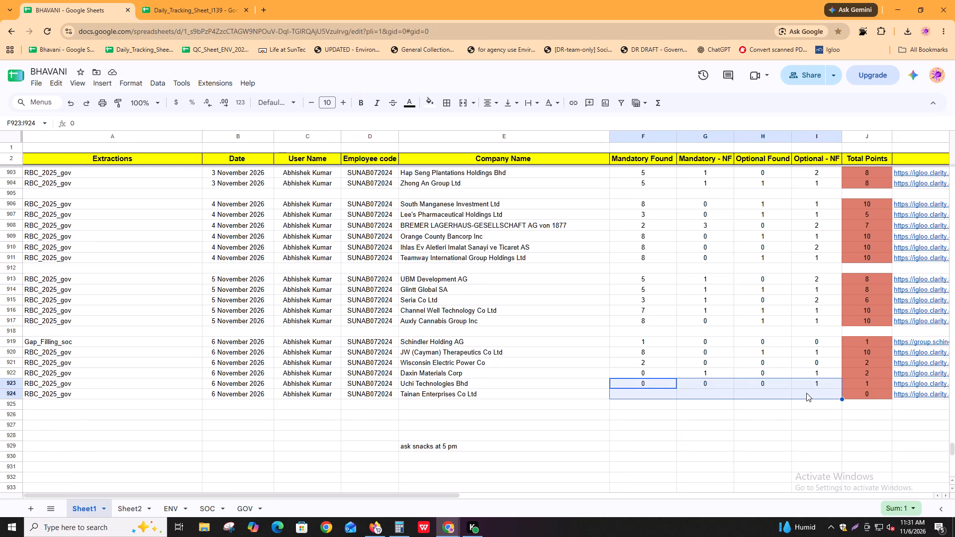
key("ctrl+d")
Fill down the comment "data not found" to the Uchi Technologies row, and both comment cells to the Tainan Enterprises row.
scroll(819, 443, "down", 8, "shift")
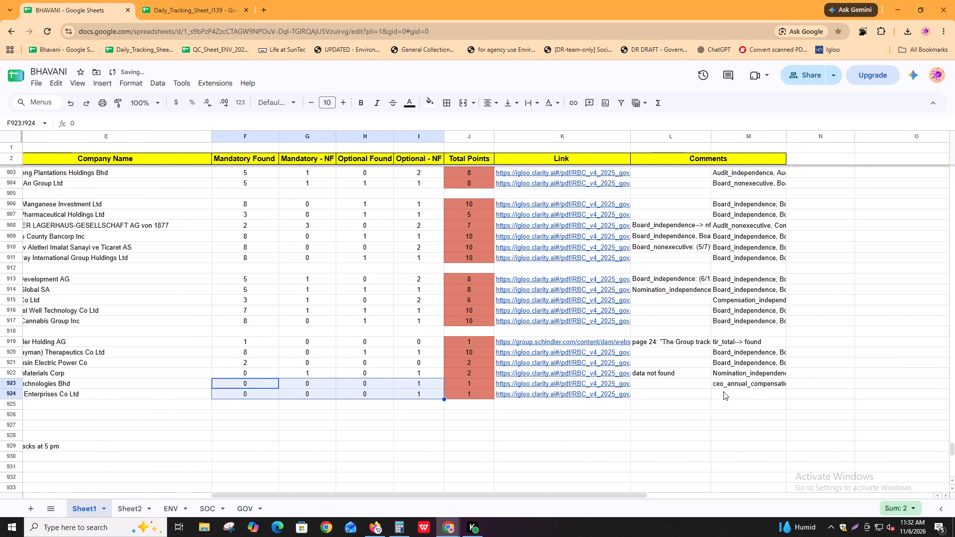
left_click_drag(677, 375, 677, 380)
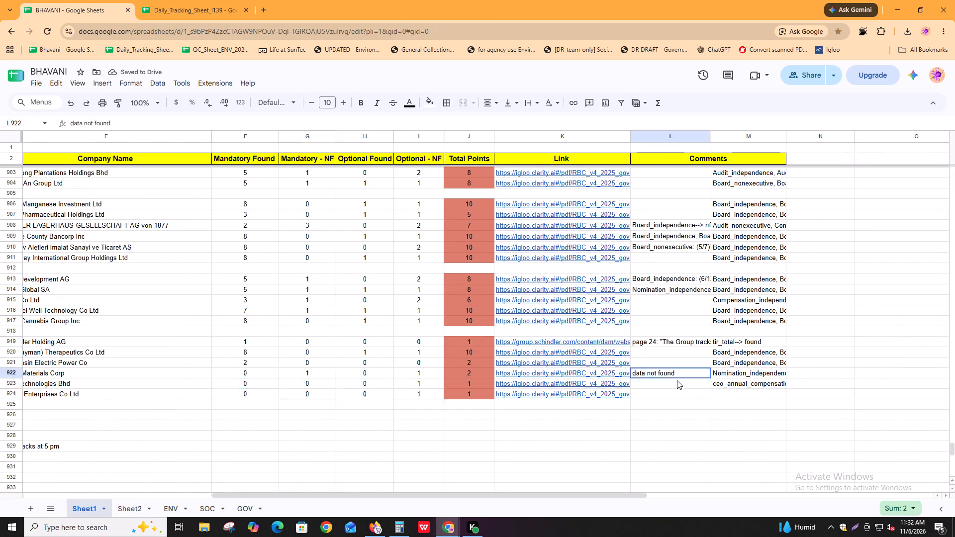
left_click_drag(677, 380, 677, 382)
key("ctrl+d")
left_click(687, 384)
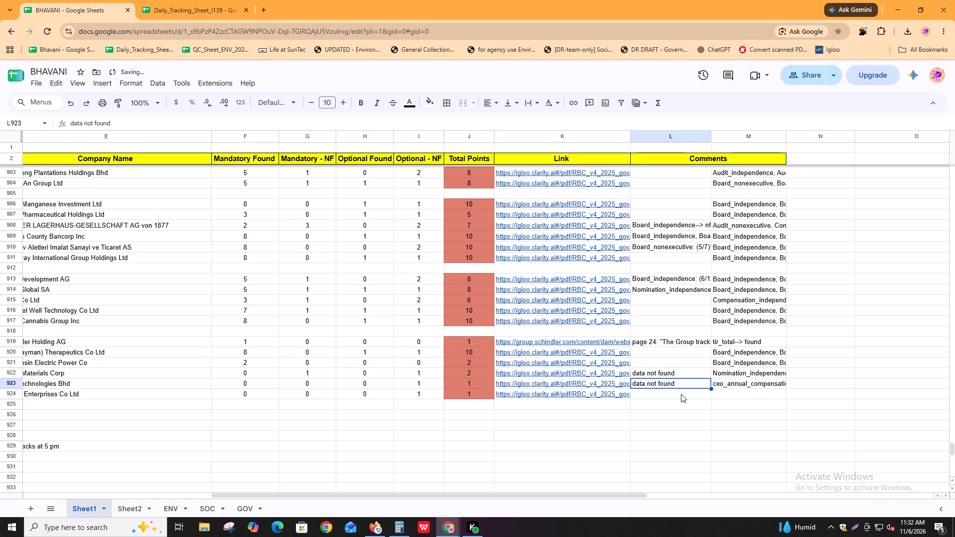
left_click_drag(681, 394, 740, 397)
key("ctrl+d")
Switch back to Igloo, submit the Tainan Enterprises task and load the next one.
key("alt+Tab")
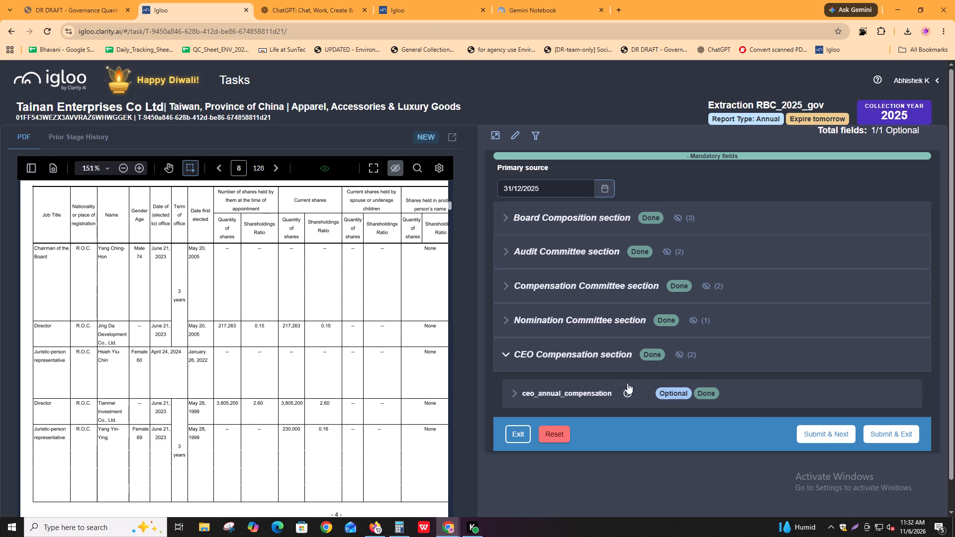
left_click(826, 433)
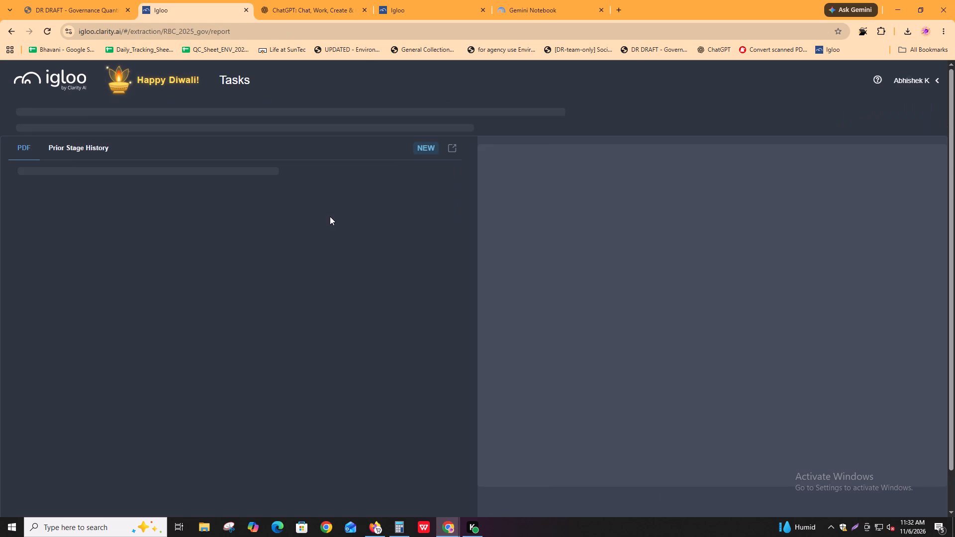
Check the sum of the 6 November total points in the BHAVANI spreadsheet.
key("alt+Tab")
scroll(378, 412, "up", 11, "shift")
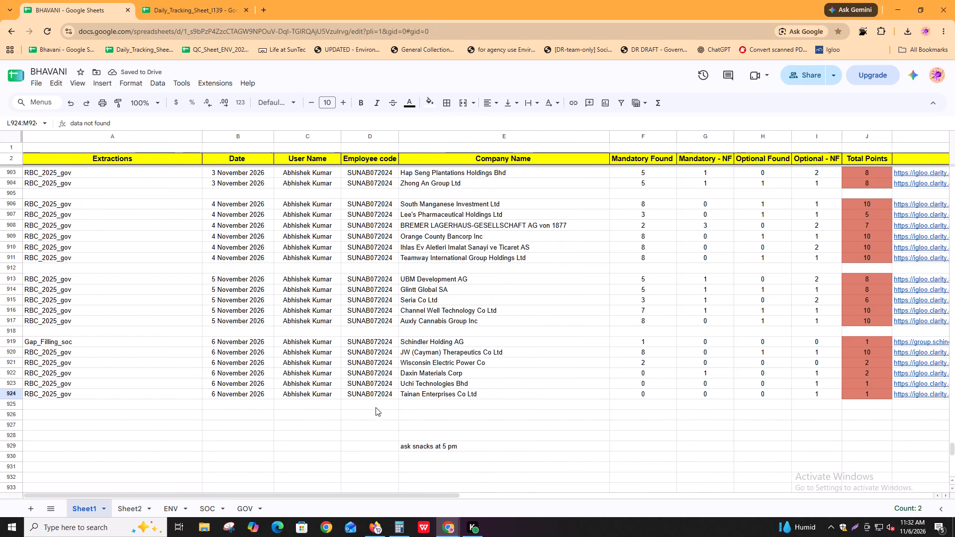
left_click_drag(863, 342, 868, 432)
left_click(673, 425)
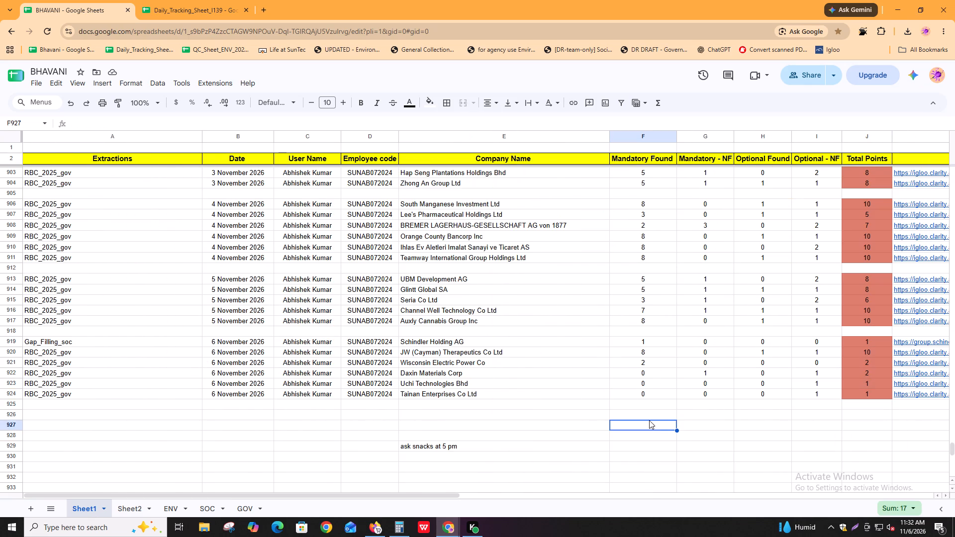
Start row 925 by filling down the extraction, date, user name, employee code and total points formula from the row above.
left_click_drag(164, 405, 366, 403)
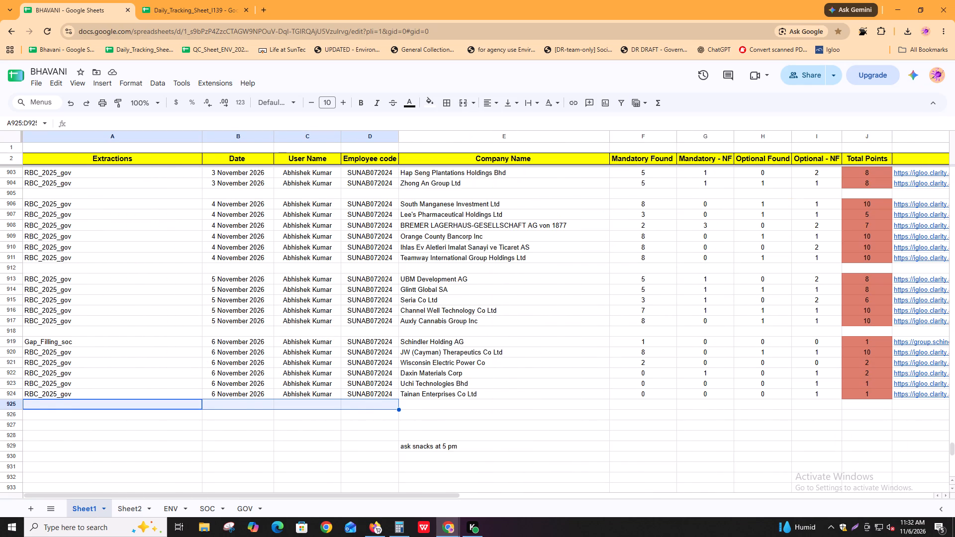
key("ctrl+d")
left_click(846, 405)
key("ctrl+f")
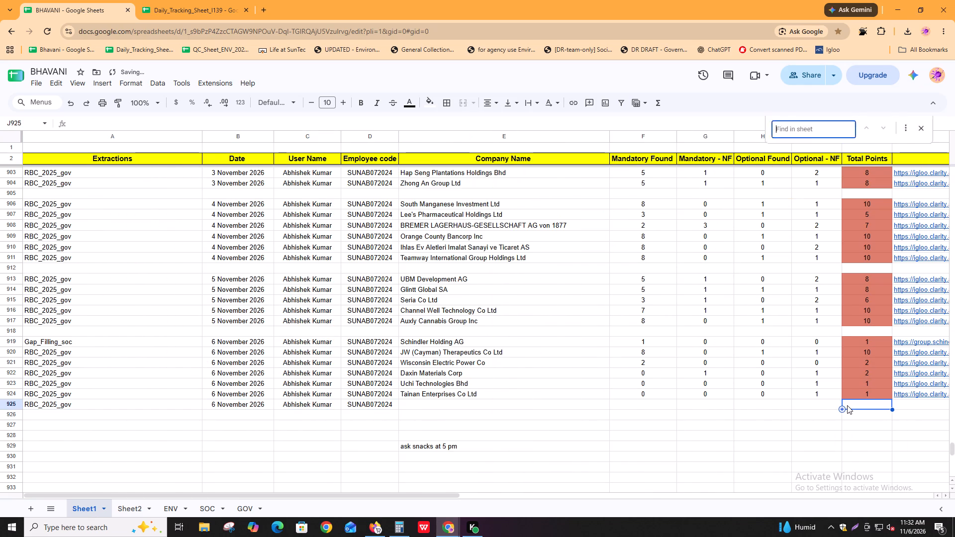
left_click(923, 135)
key("ctrl+f")
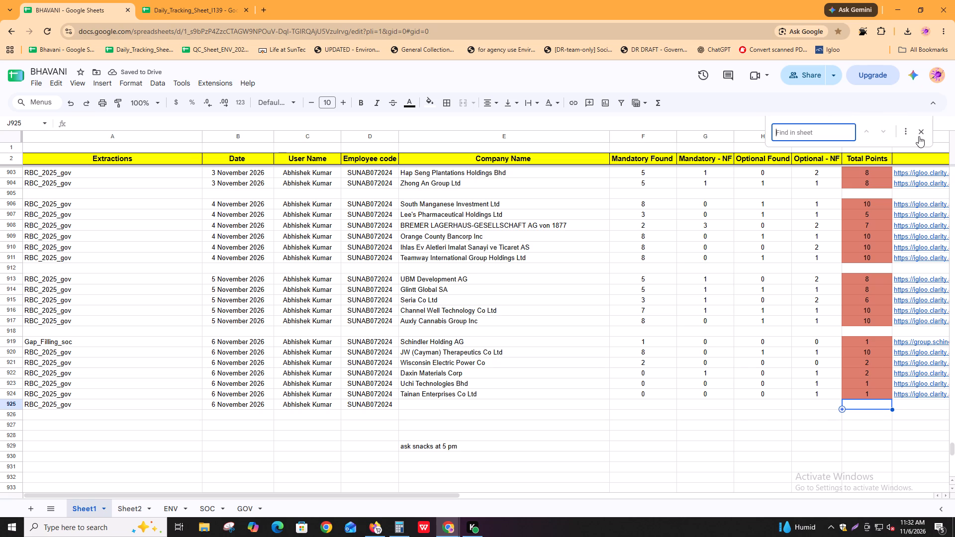
left_click(918, 137)
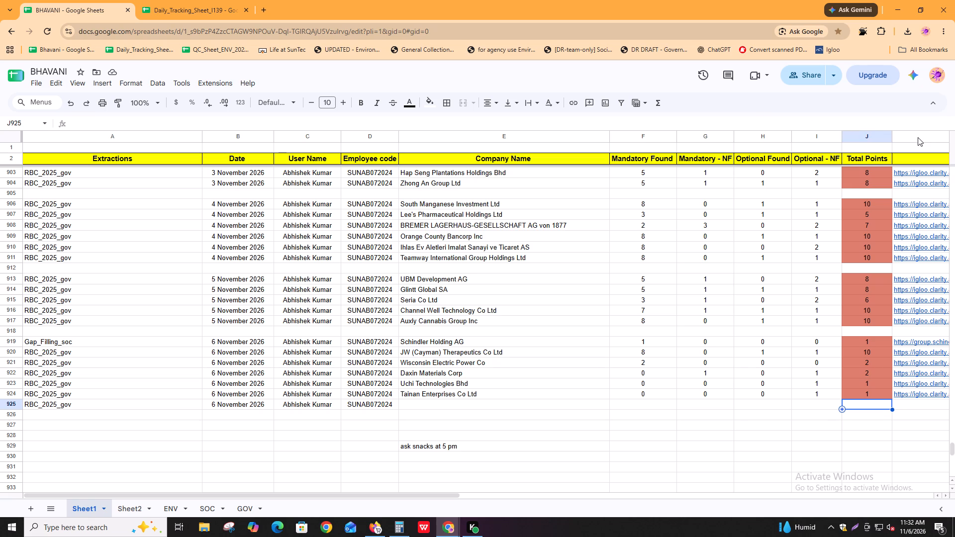
key("ctrl+d")
Copy the company name Qingdao TGOOD Electric Co Ltd from the new Igloo task into row 925's Company Name cell.
left_click(542, 403)
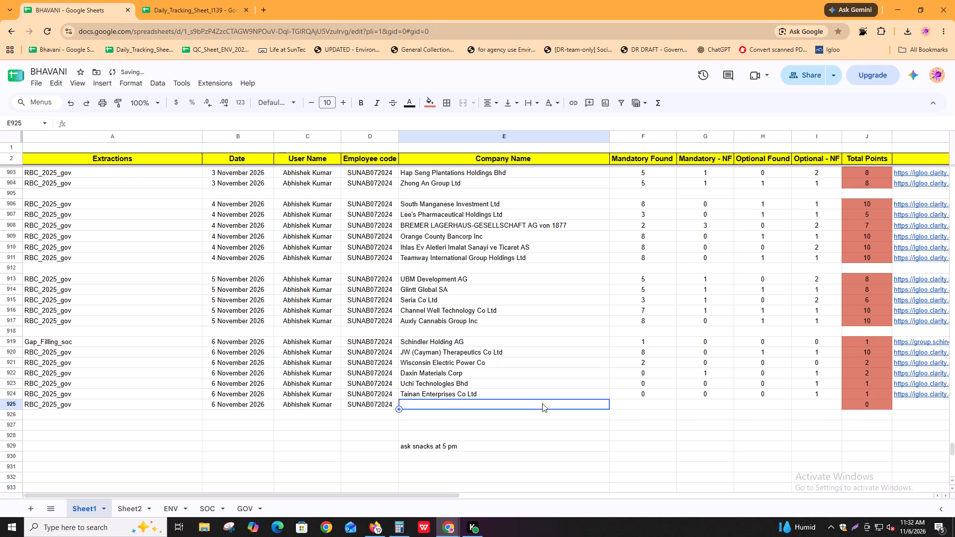
key("alt+Tab")
left_click(36, 105, "alt")
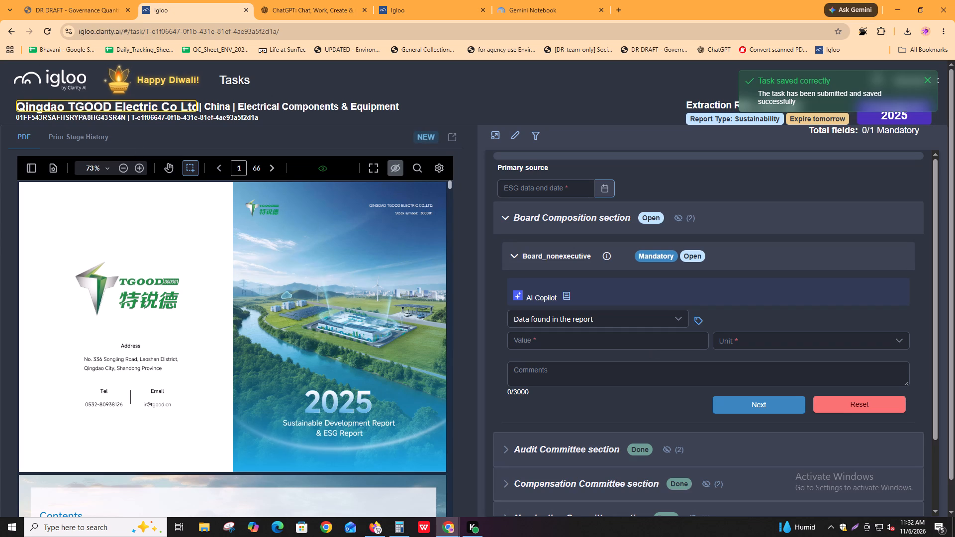
key("alt+Tab")
key("ctrl+v")
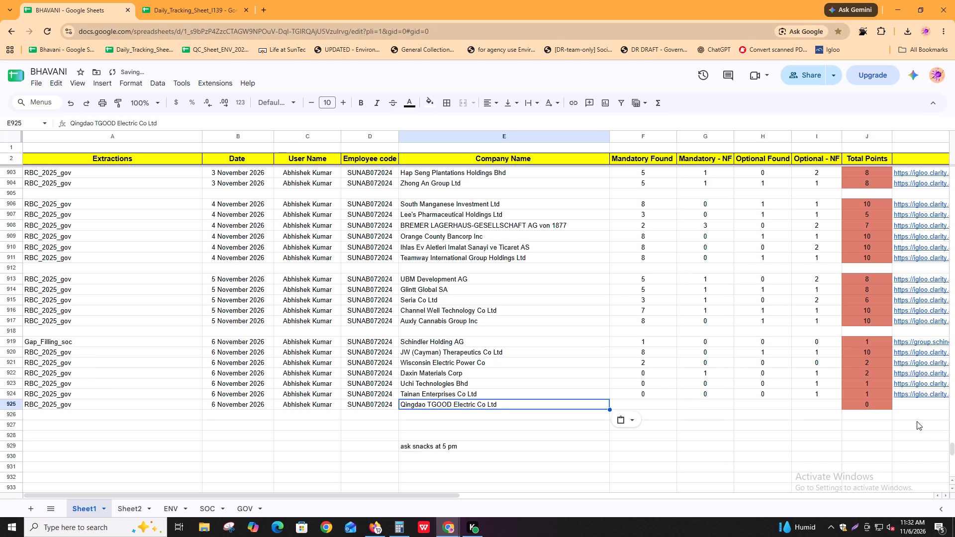
Copy the report's share link from the Igloo task's PDF viewer into row 925's link cell in the BHAVANI spreadsheet.
left_click(925, 406)
key("alt+Tab")
left_click(443, 163)
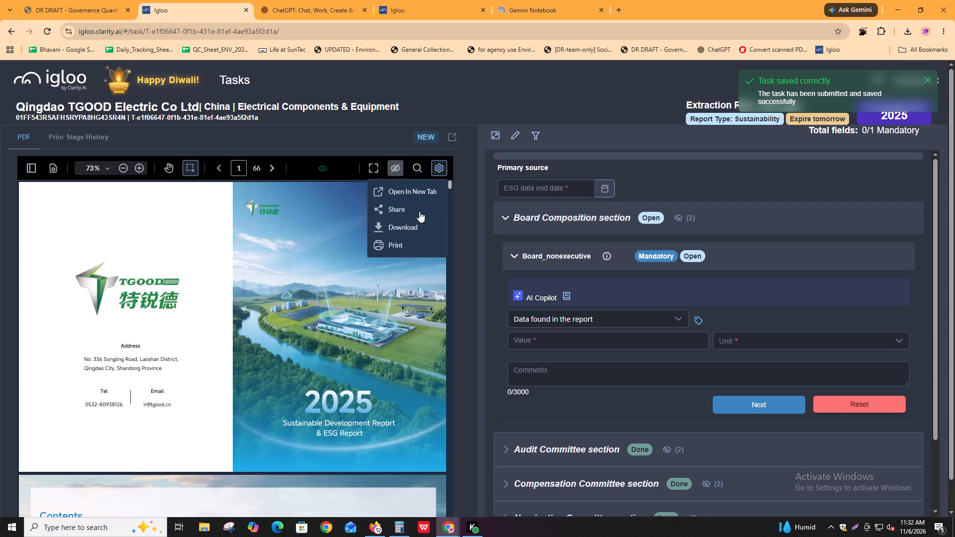
left_click(418, 212)
key("alt+Tab")
key("ctrl+v")
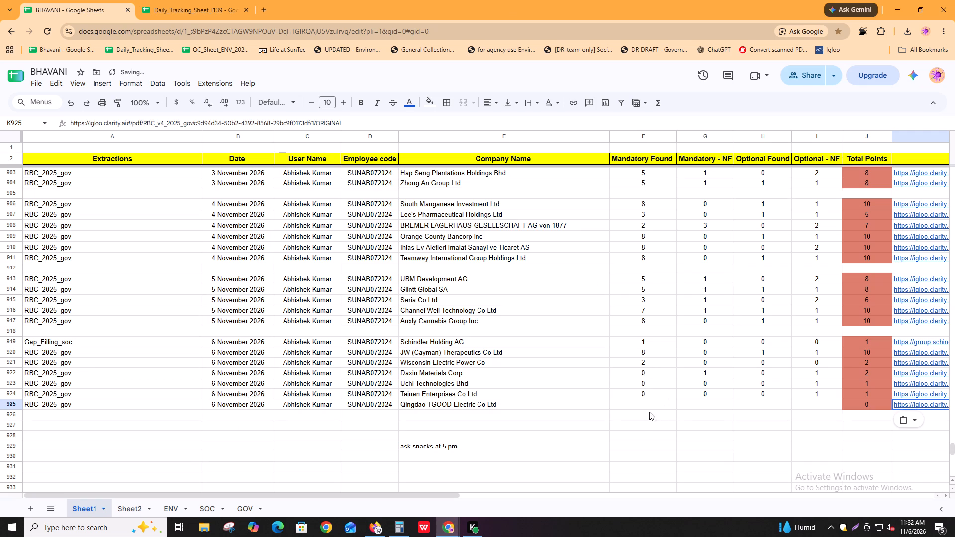
left_click(649, 412)
left_click(651, 403)
Switch back to Igloo and read the AI Copilot explanation for the Board_nonexecutive field, closing it when done.
key("alt+Tab")
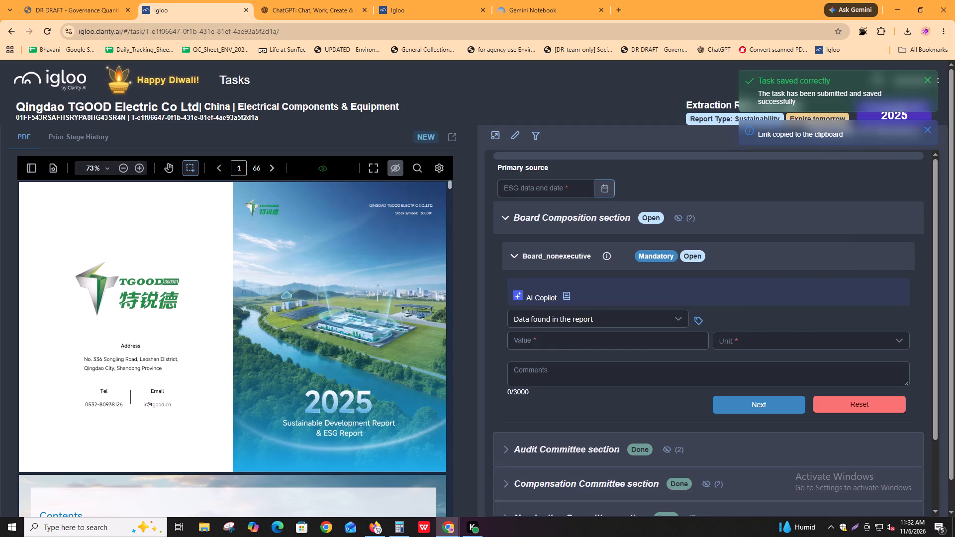
left_click(571, 291)
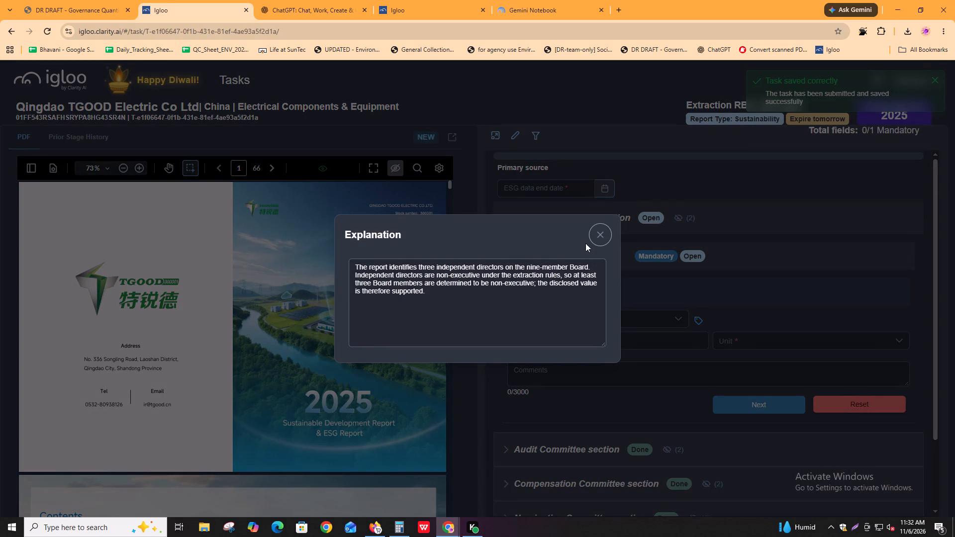
left_click_drag(489, 264, 498, 264)
left_click_drag(498, 264, 562, 261)
left_click(562, 261)
left_click_drag(380, 273, 396, 273)
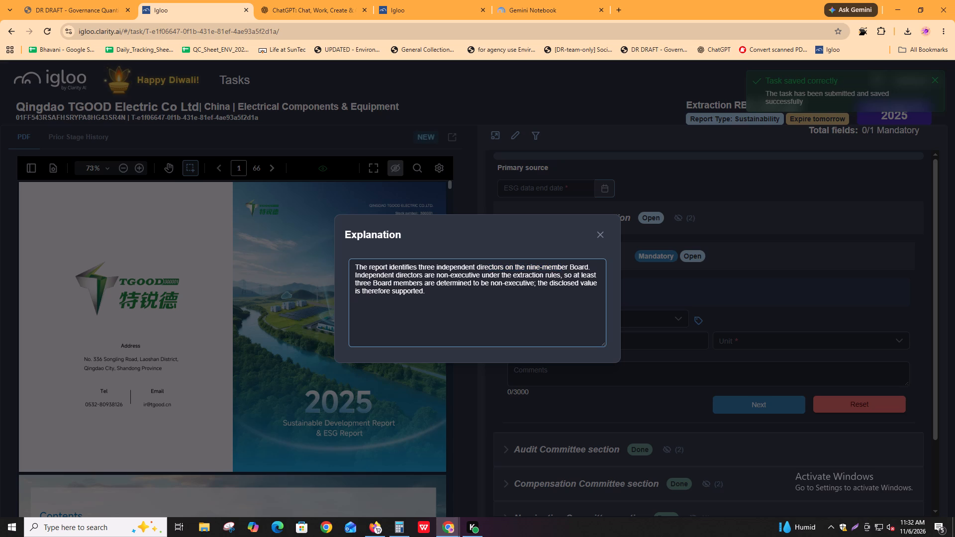
left_click_drag(396, 273, 579, 278)
left_click(579, 278)
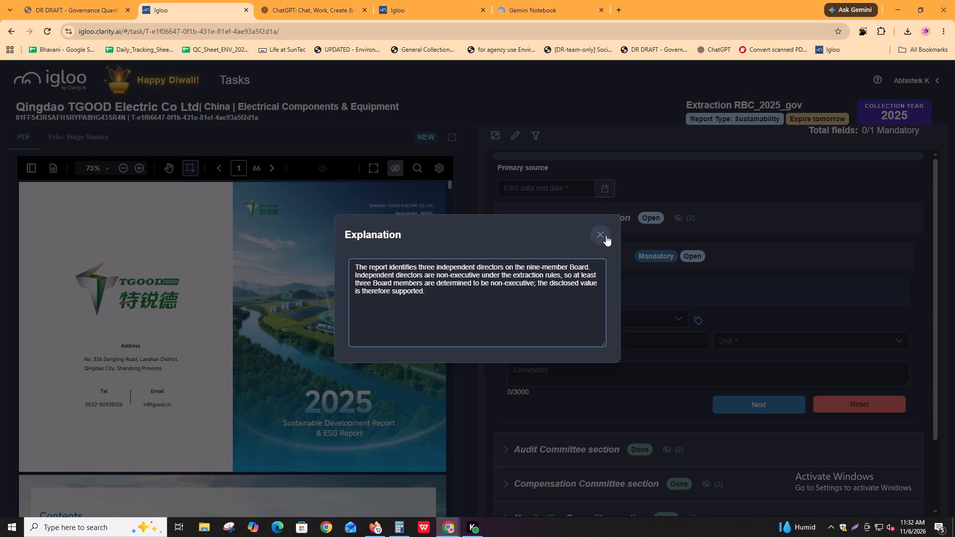
left_click(606, 235)
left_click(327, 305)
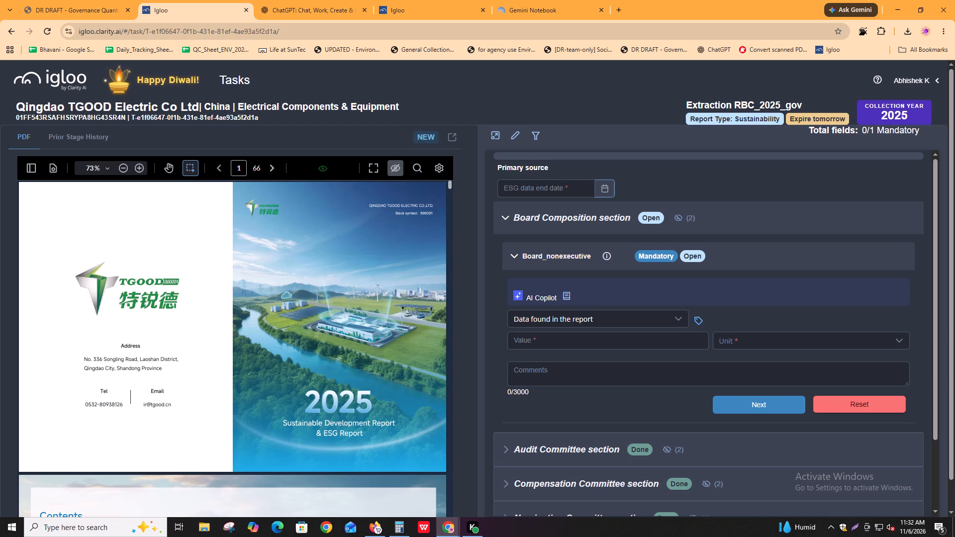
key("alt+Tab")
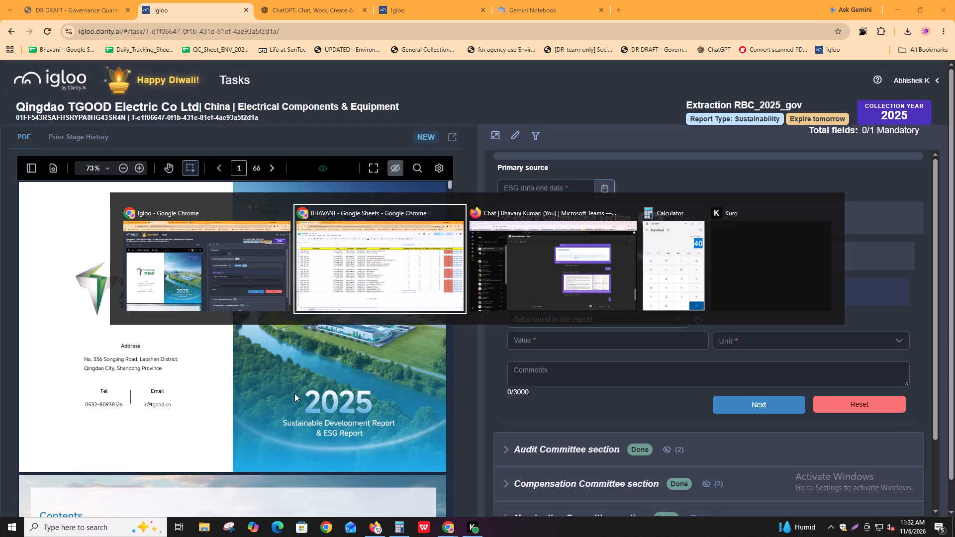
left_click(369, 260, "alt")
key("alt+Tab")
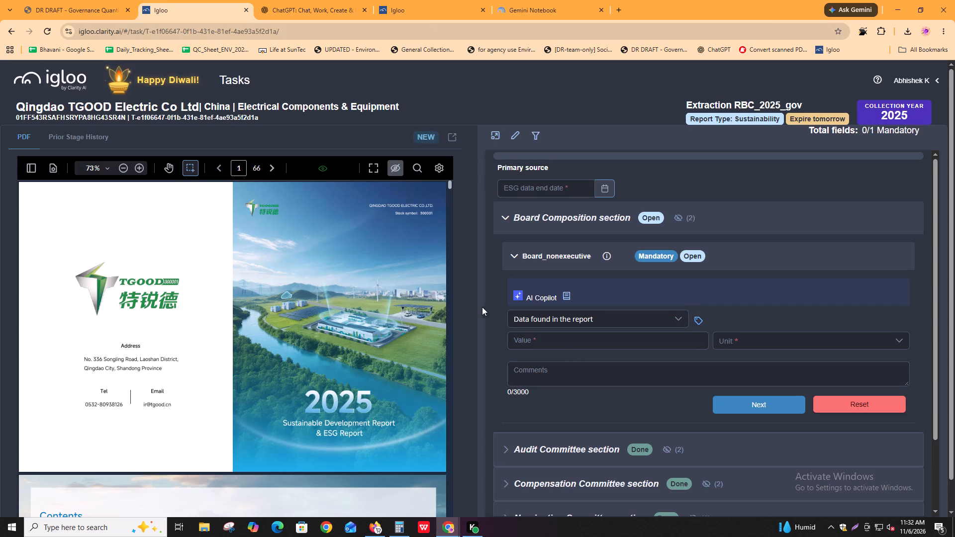
Switch from Igloo to the Microsoft Teams chat window.
key("alt+Tab")
key("alt+Tab")
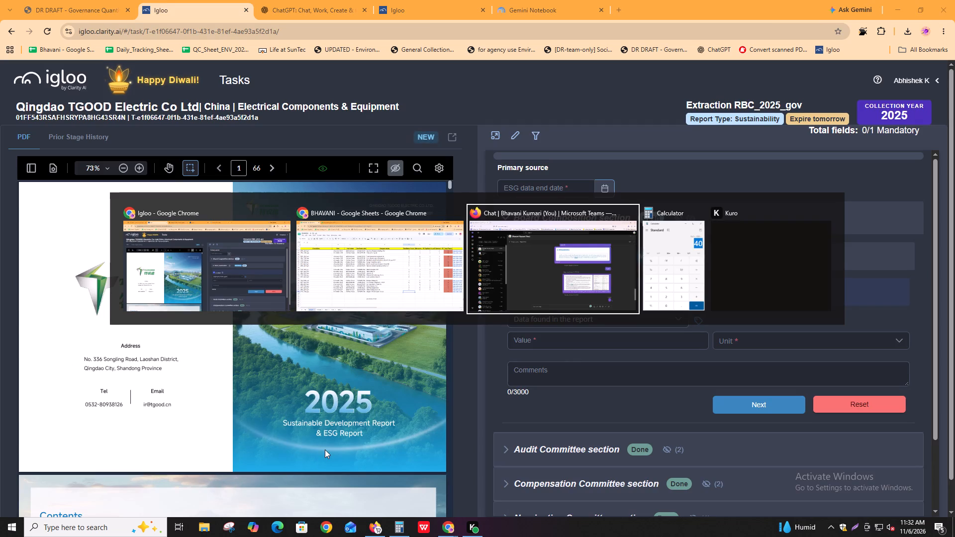
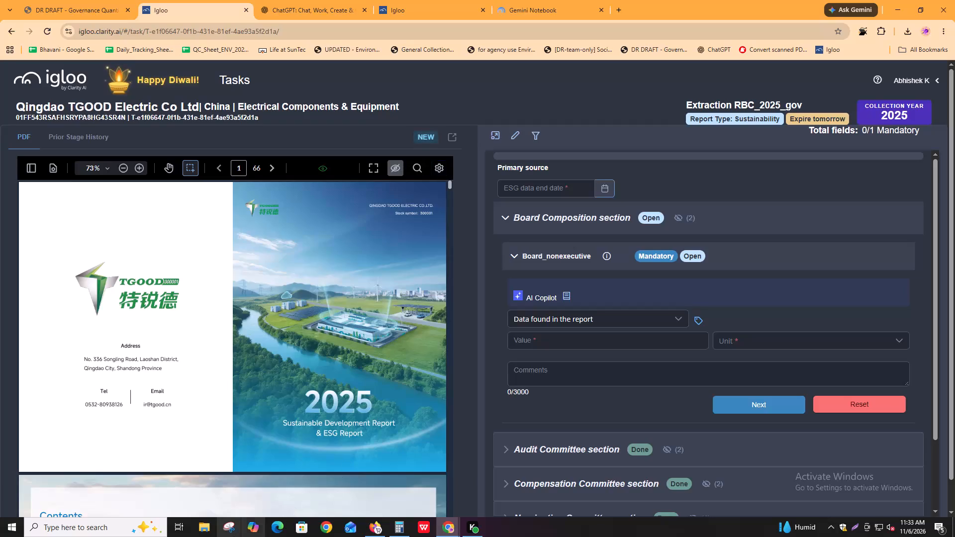
left_click(205, 531)
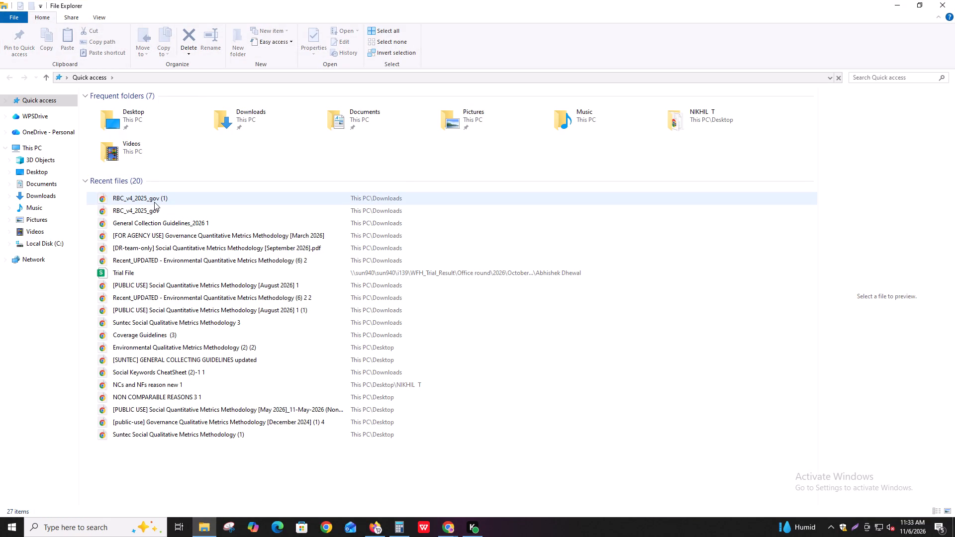
left_click(154, 202)
key("shift+Down")
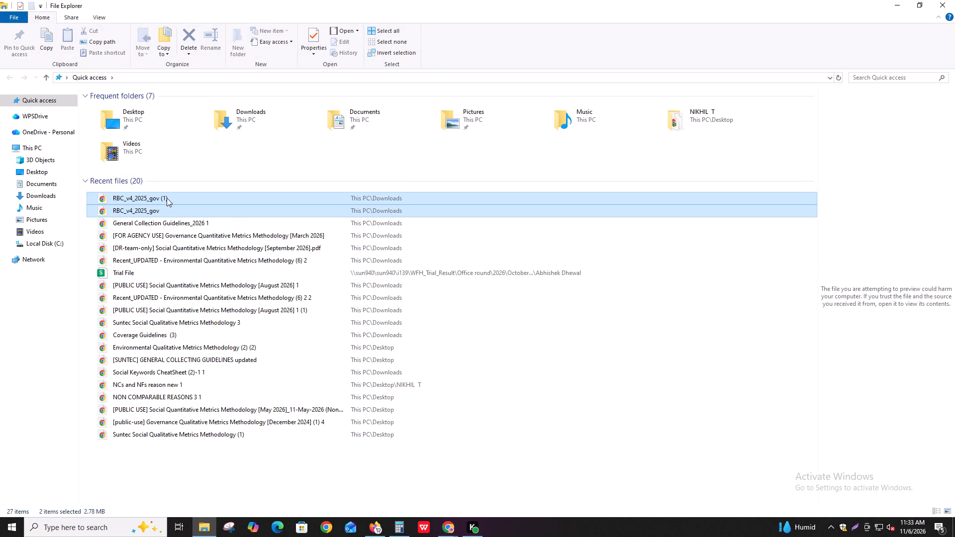
key("Delete")
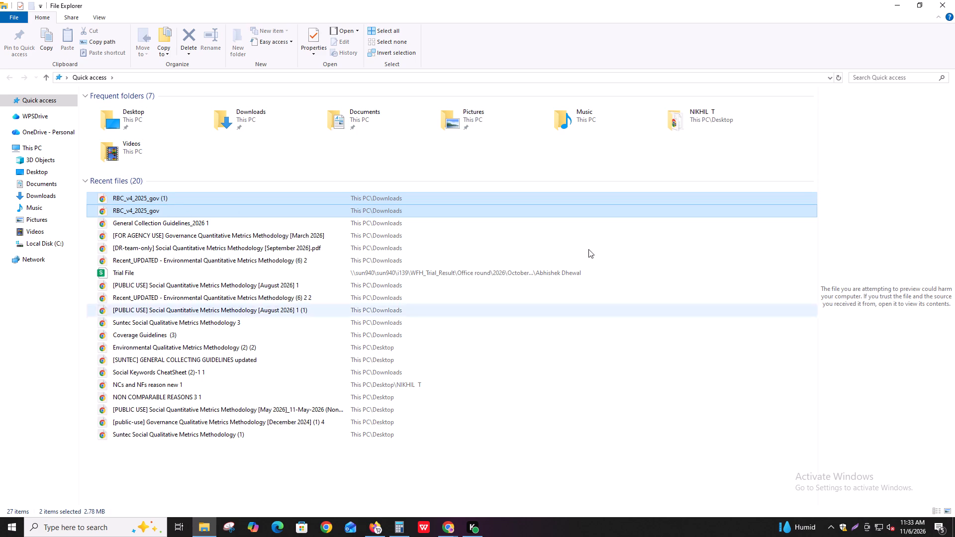
left_click(54, 185)
left_click(54, 192)
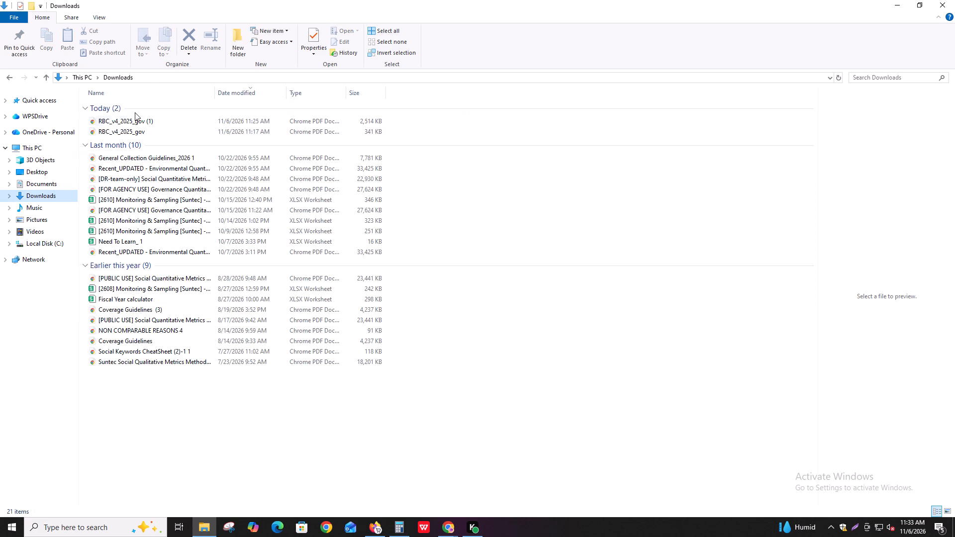
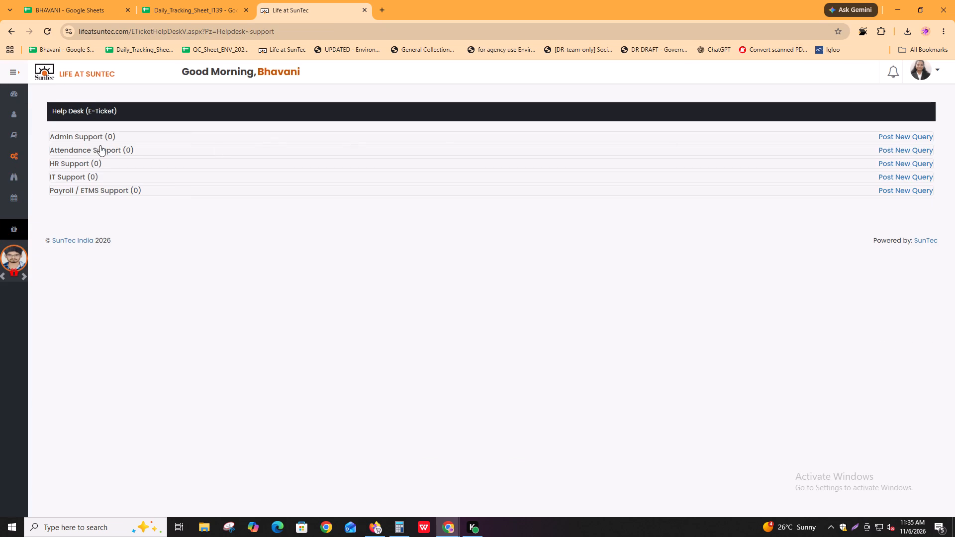
Check the existing tickets under Payroll / ETMS Support in the Help Desk.
left_click(74, 187)
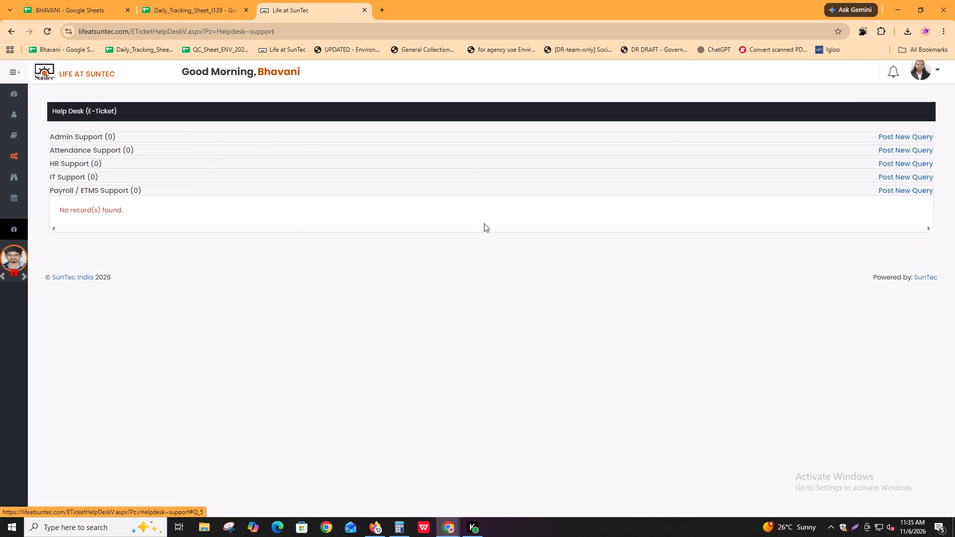
left_click(105, 185)
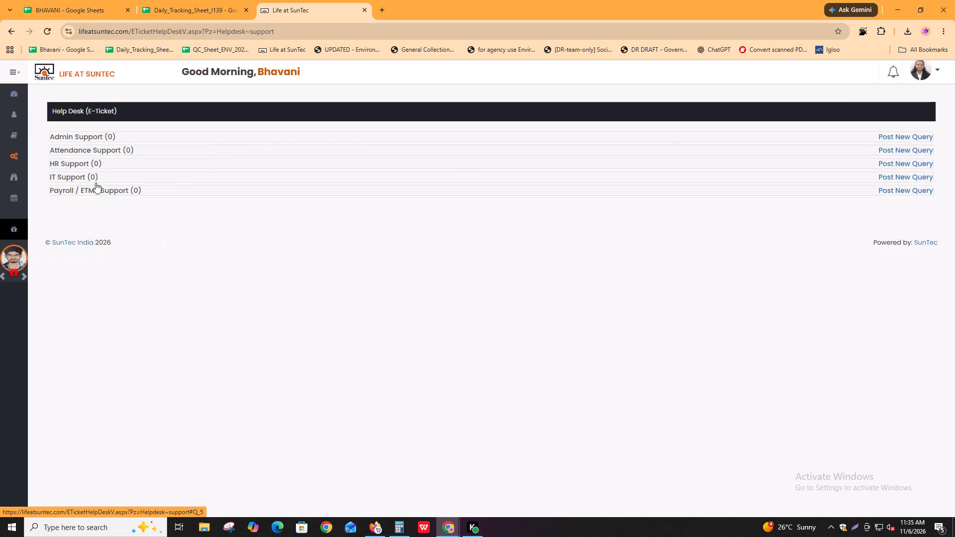
left_click(66, 160)
left_click(66, 160)
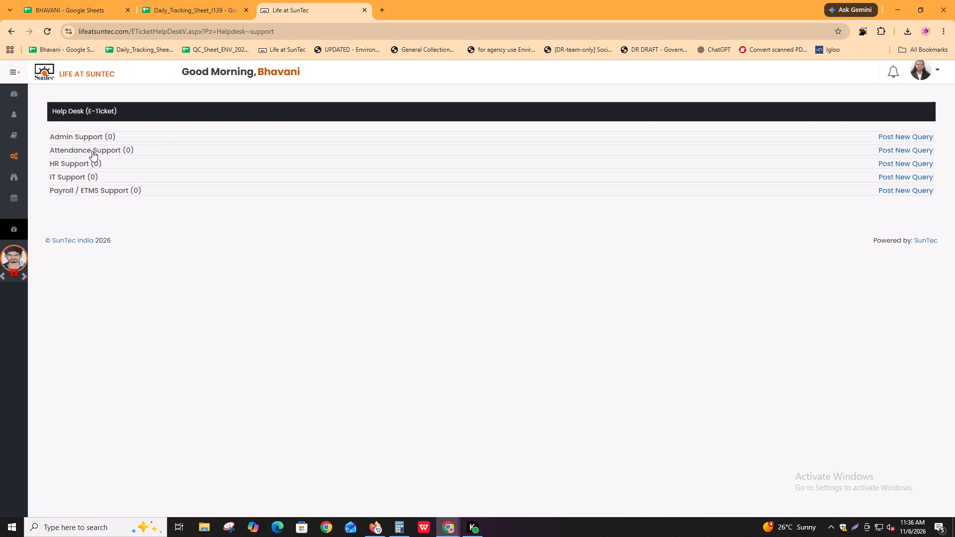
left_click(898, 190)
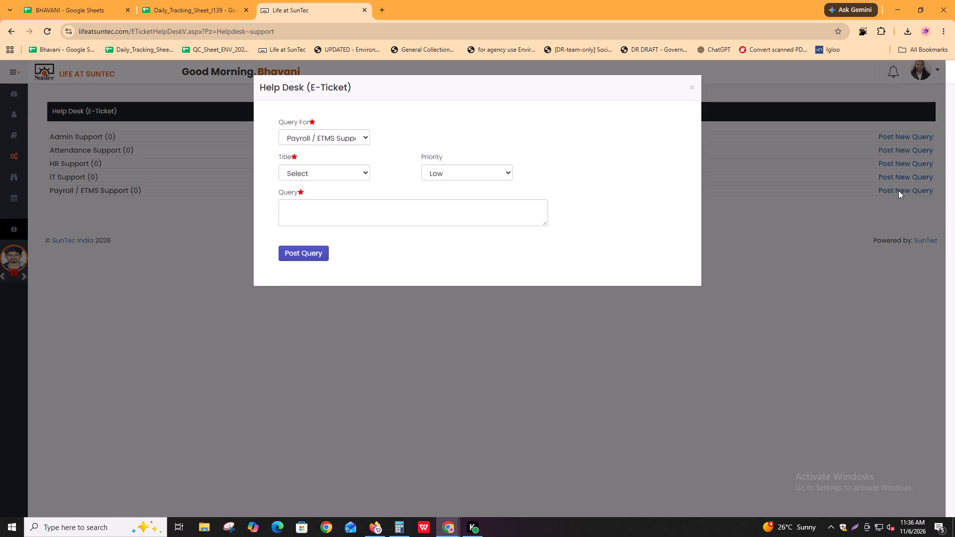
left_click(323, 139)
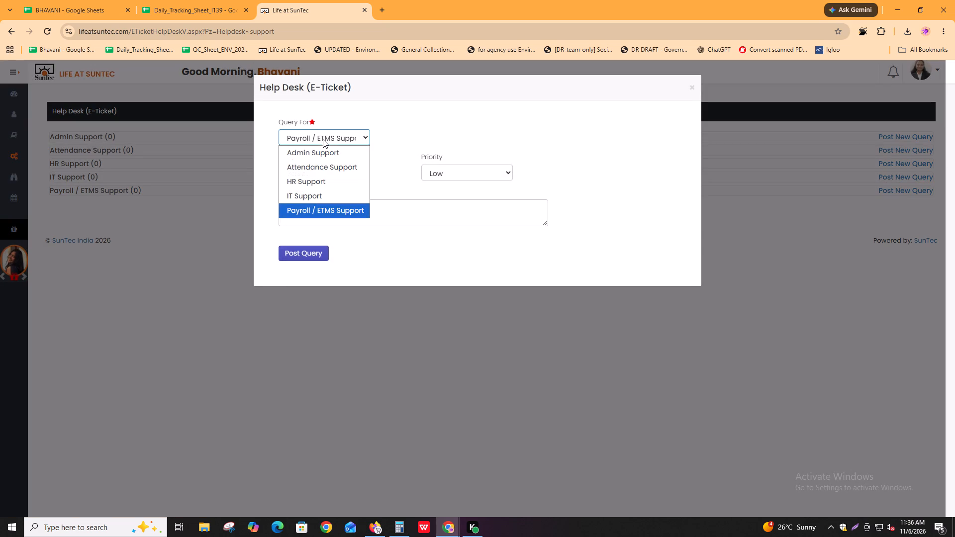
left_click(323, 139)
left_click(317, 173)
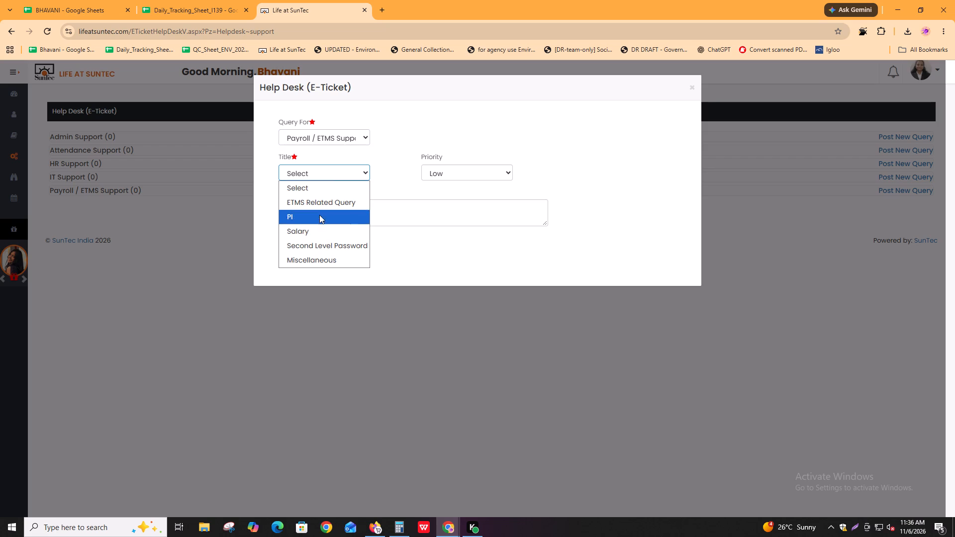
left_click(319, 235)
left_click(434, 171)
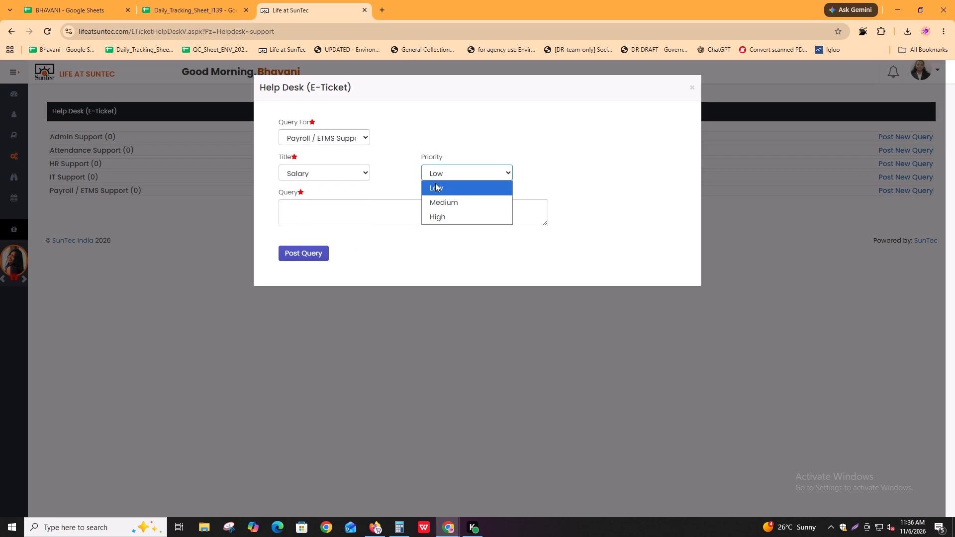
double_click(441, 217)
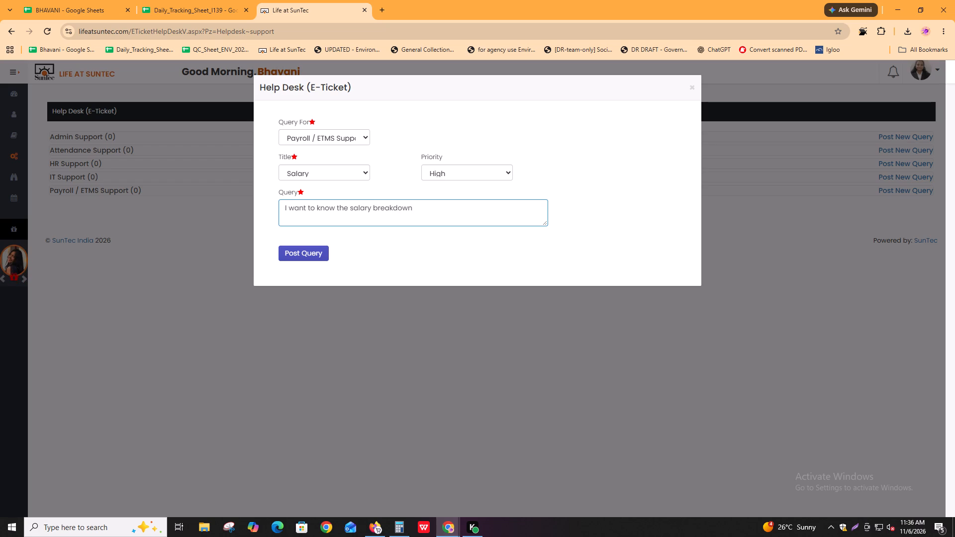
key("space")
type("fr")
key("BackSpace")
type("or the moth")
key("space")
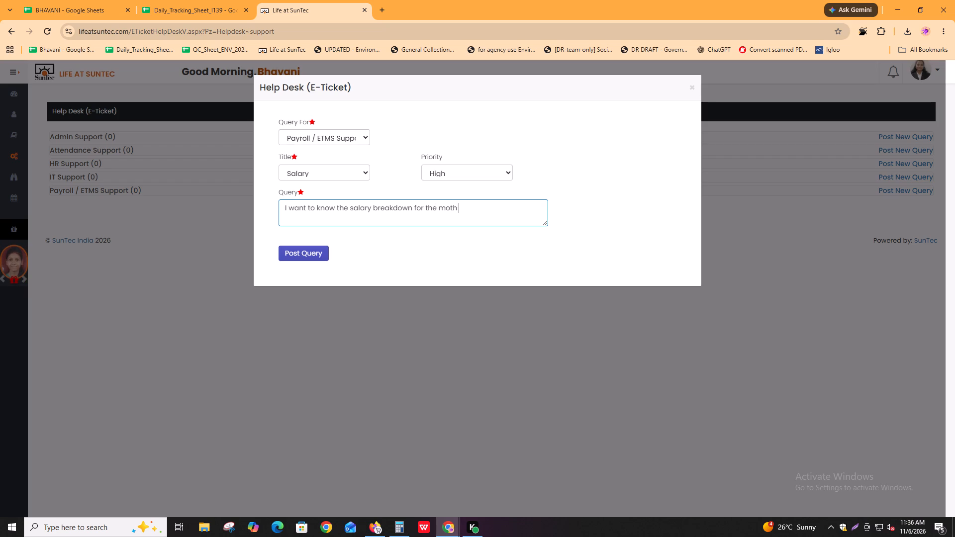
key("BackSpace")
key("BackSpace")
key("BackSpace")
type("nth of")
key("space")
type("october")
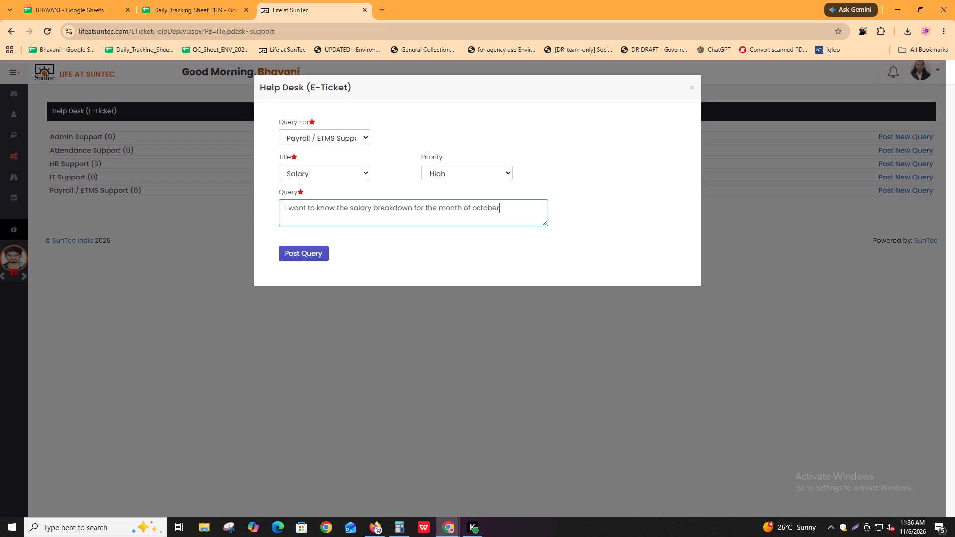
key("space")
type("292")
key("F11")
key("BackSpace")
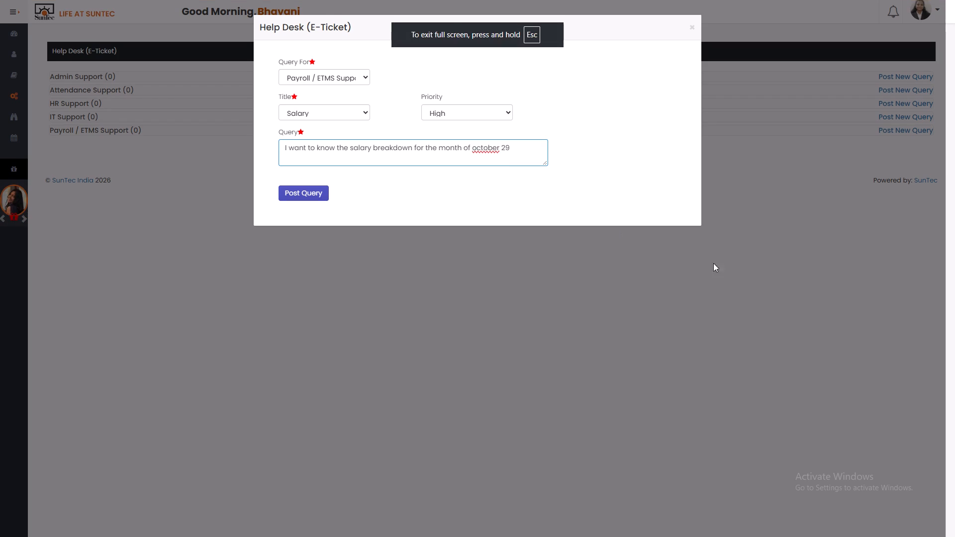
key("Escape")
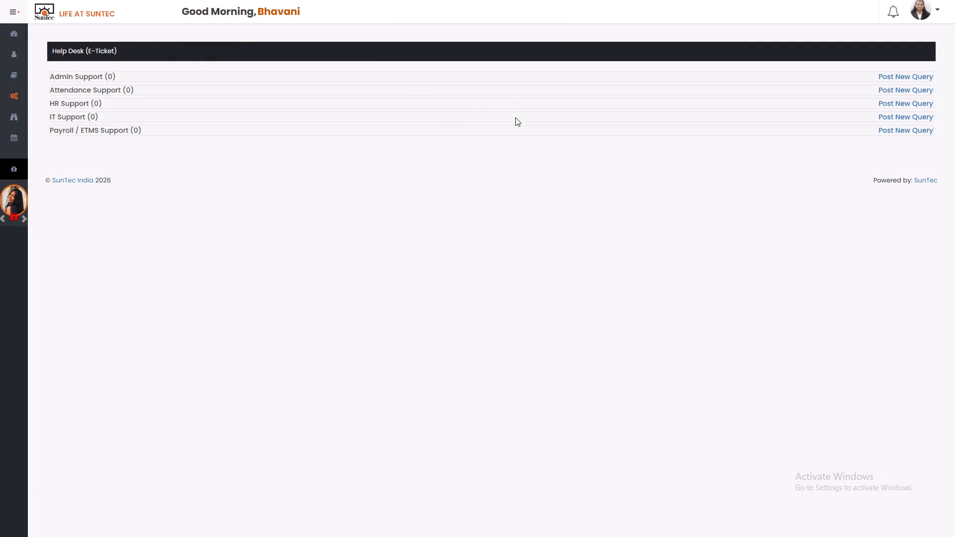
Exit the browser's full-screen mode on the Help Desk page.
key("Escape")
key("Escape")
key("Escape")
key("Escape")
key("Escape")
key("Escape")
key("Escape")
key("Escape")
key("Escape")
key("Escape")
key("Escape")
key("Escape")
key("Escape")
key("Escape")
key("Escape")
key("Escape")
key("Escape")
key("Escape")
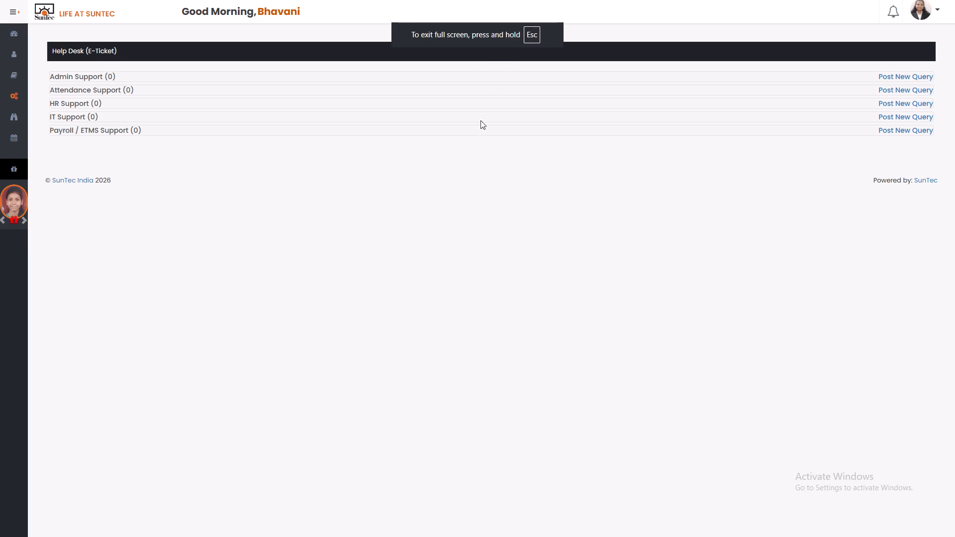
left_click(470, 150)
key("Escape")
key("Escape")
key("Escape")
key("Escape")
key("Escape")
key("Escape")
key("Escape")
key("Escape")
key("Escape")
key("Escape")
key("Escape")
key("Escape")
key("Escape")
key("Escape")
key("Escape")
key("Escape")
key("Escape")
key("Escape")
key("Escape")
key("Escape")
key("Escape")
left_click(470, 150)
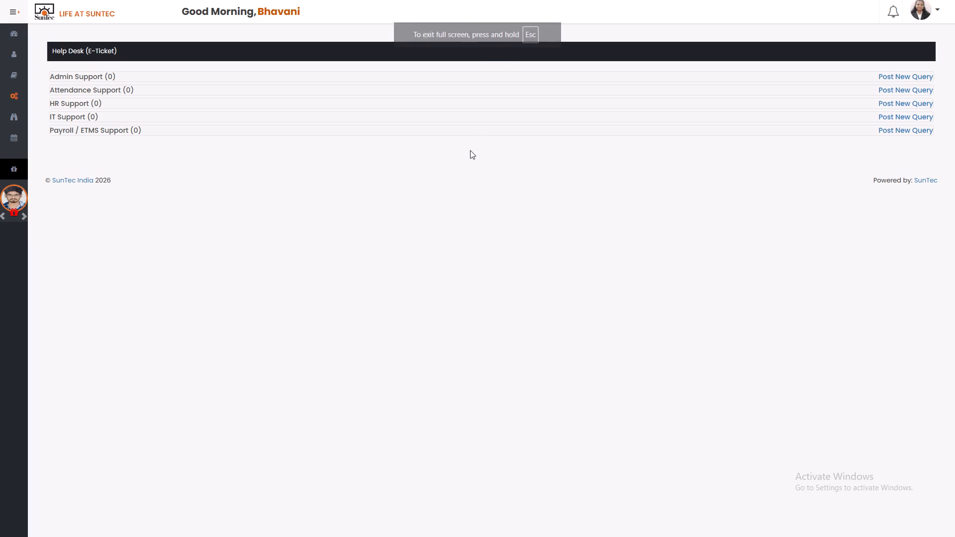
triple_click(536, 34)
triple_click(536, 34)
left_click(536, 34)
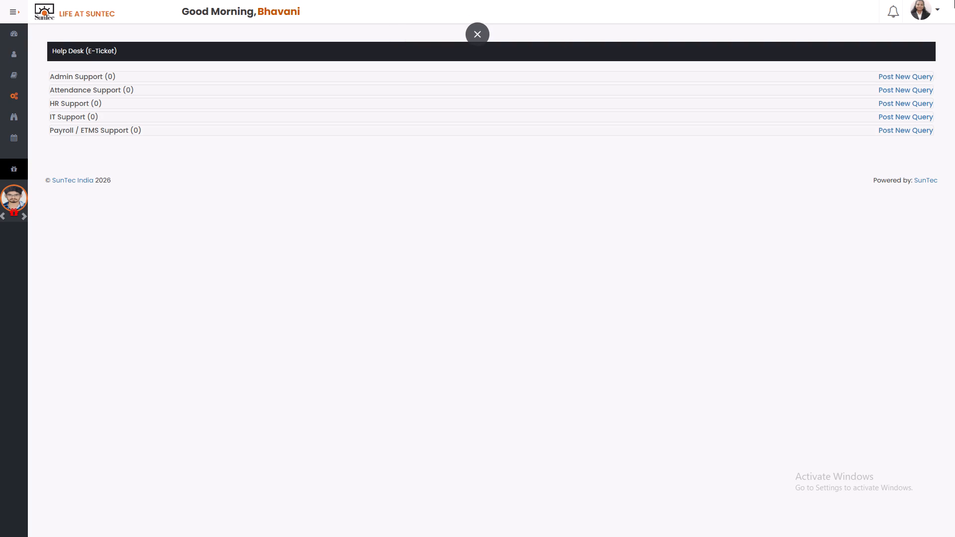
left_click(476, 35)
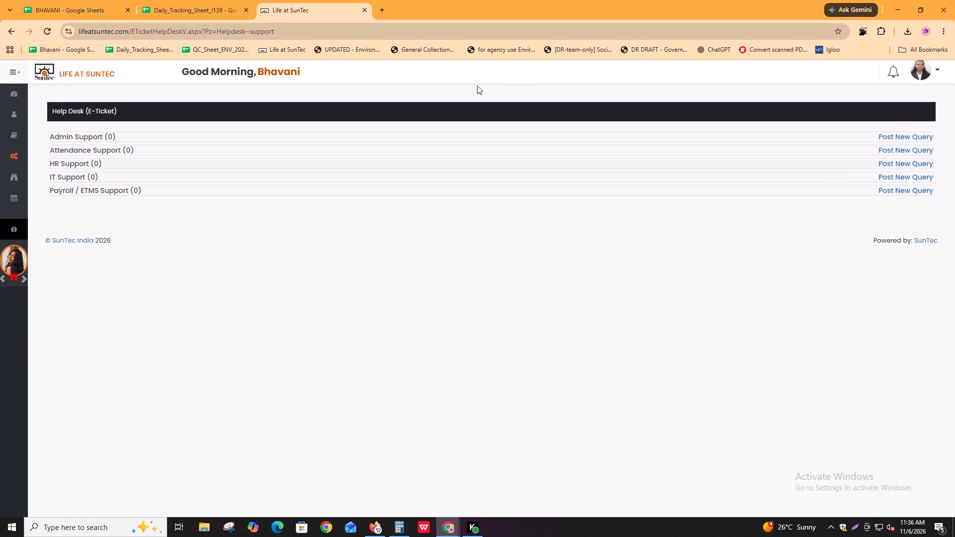
Start a new Payroll / ETMS Support query with the title Salary and High priority.
left_click(910, 191)
left_click(130, 221)
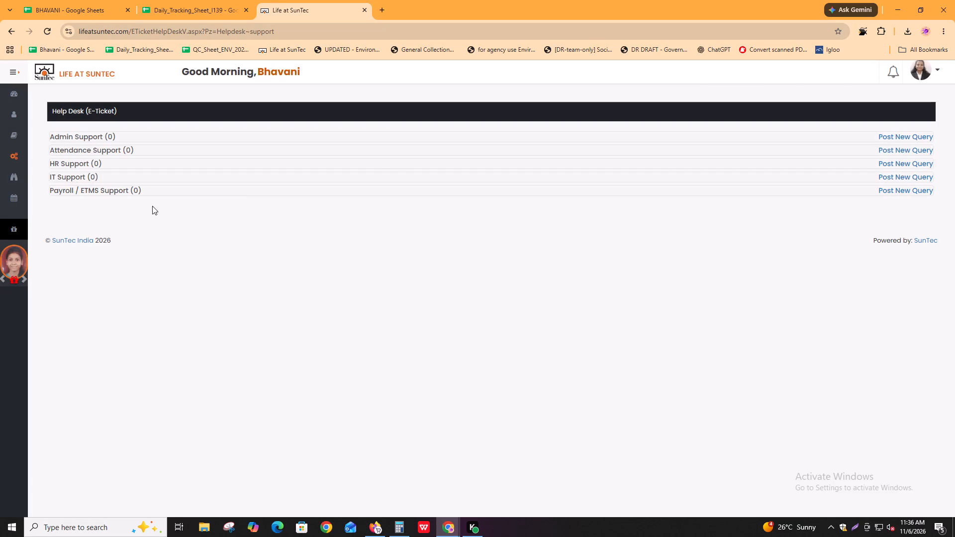
left_click(894, 193)
left_click(336, 168)
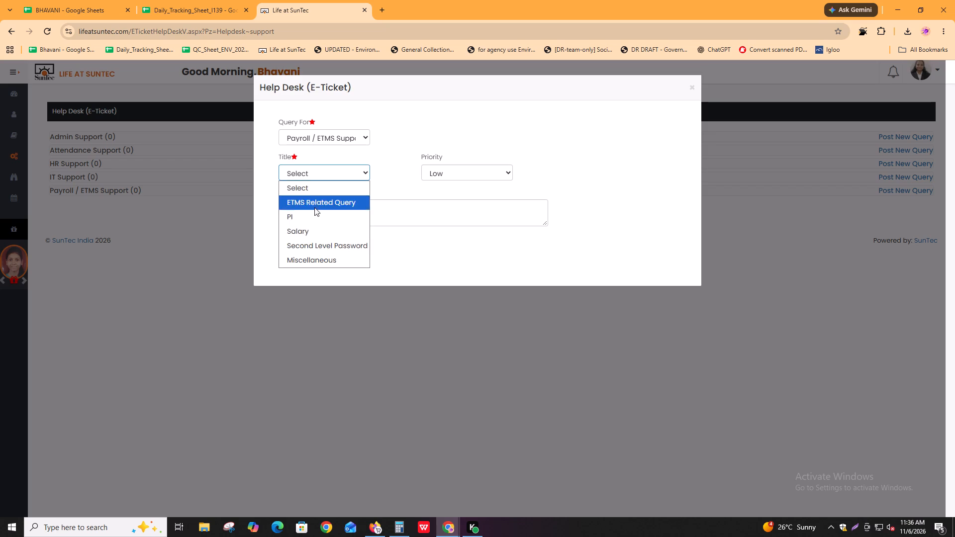
left_click(307, 233)
left_click(451, 168)
left_click(444, 213)
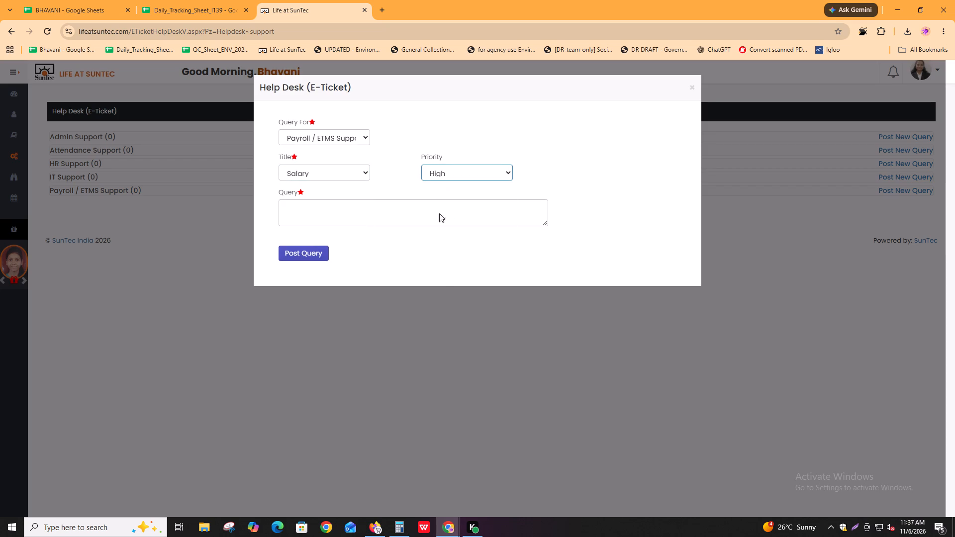
Enter the query text "I want to know the salary breakdown for the moth of October 2026" and post the query.
left_click(424, 209)
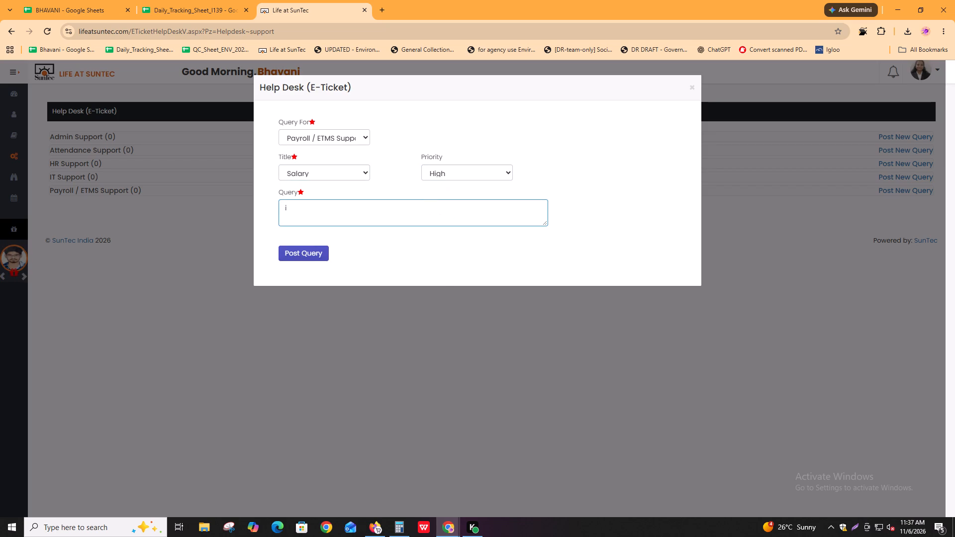
key("BackSpace")
key("BackSpace")
key("BackSpace")
key("BackSpace")
key("BackSpace")
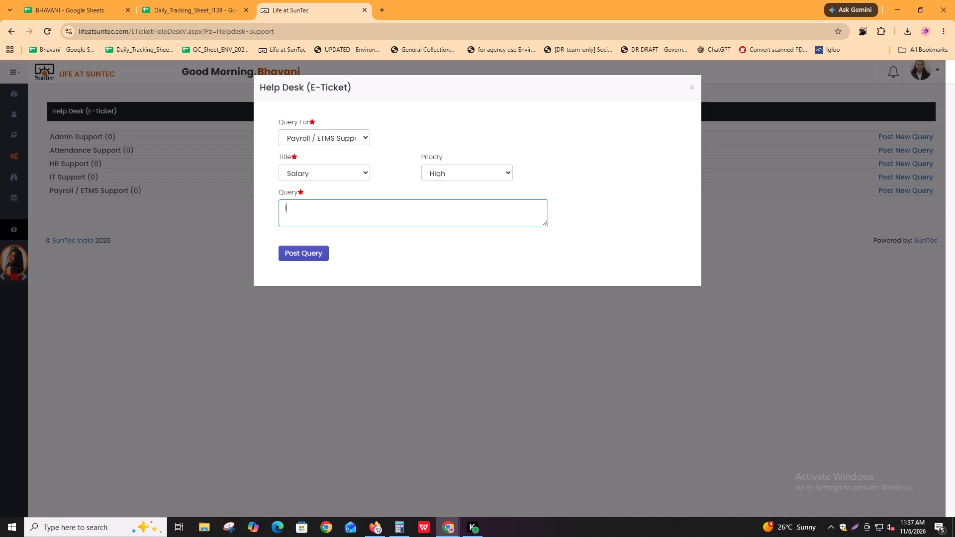
key("space")
type("want o")
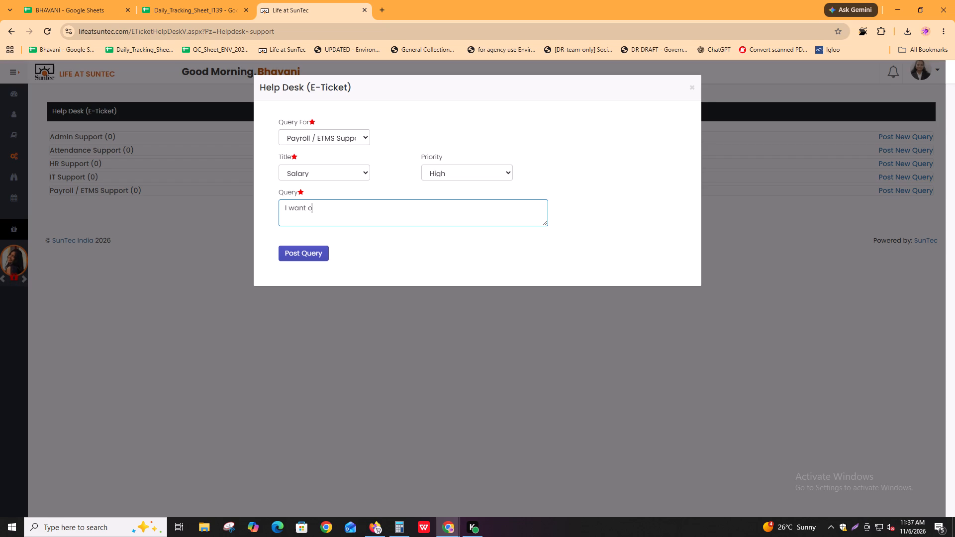
key("BackSpace")
type("to")
key("space")
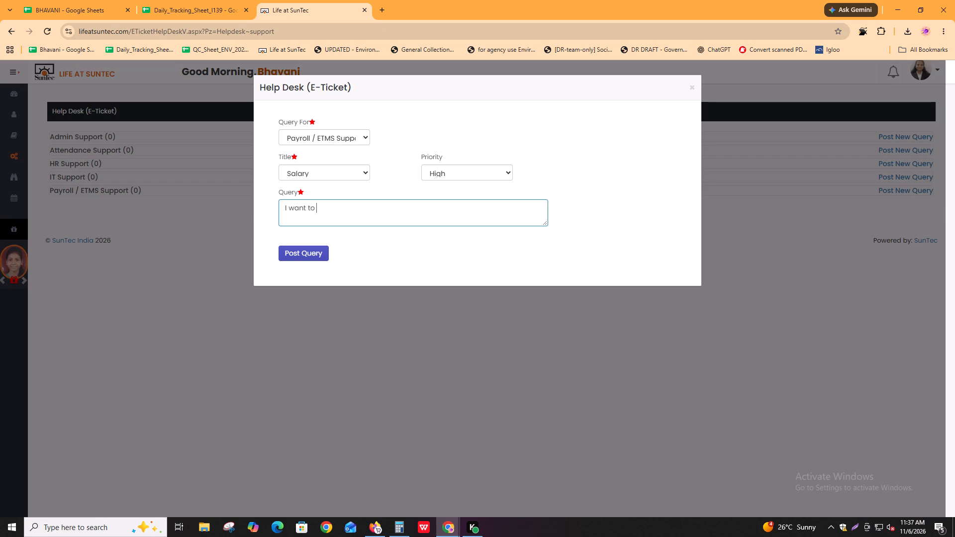
key("ctrl+shift+Left")
key("ctrl+shift+Left")
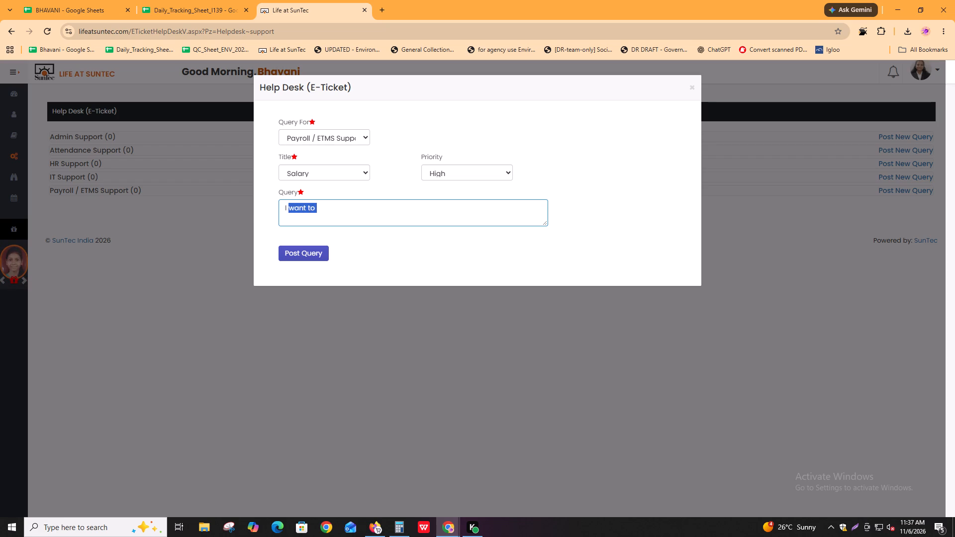
type("re")
type("quest yo")
key("ctrl+shift+Left")
key("ctrl+shift+Left")
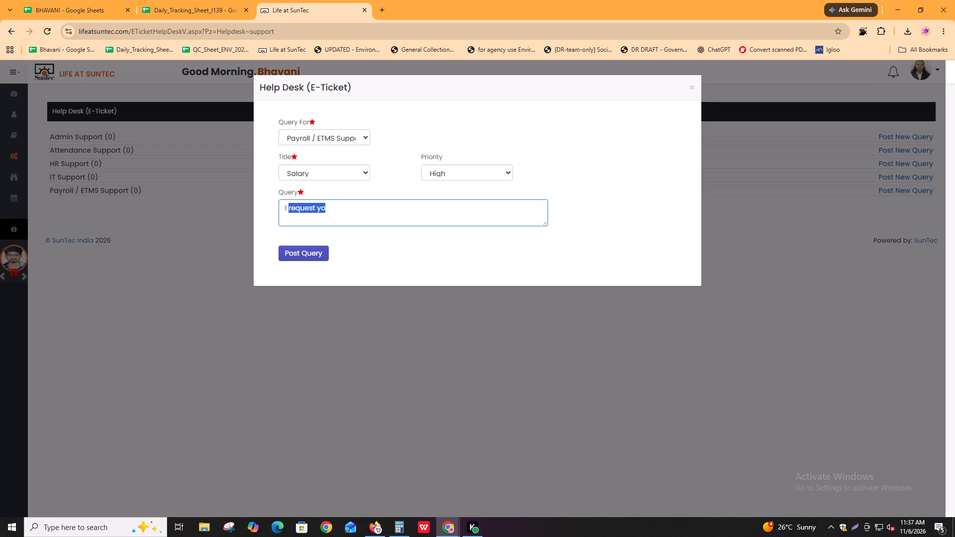
type("want ot")
key("space")
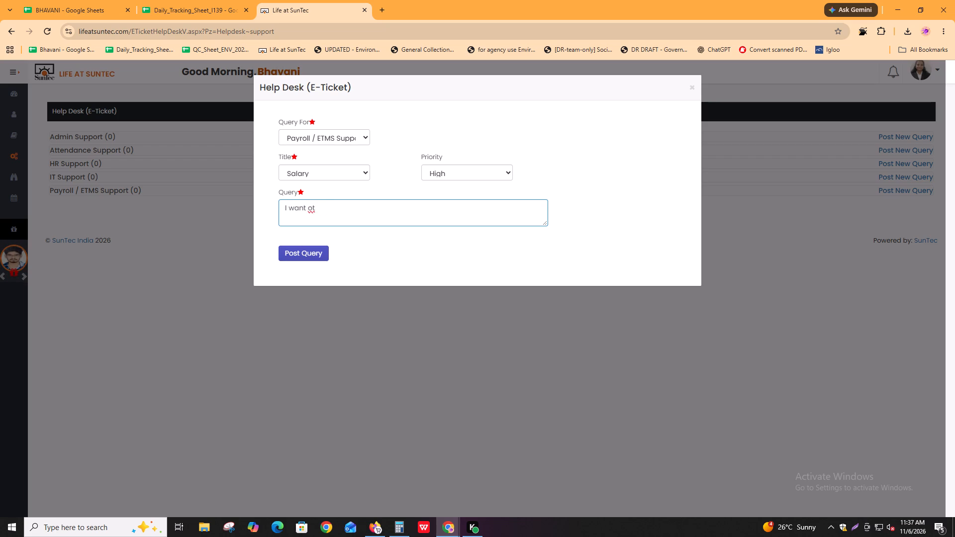
key("BackSpace")
key("BackSpace")
type("to")
key("space")
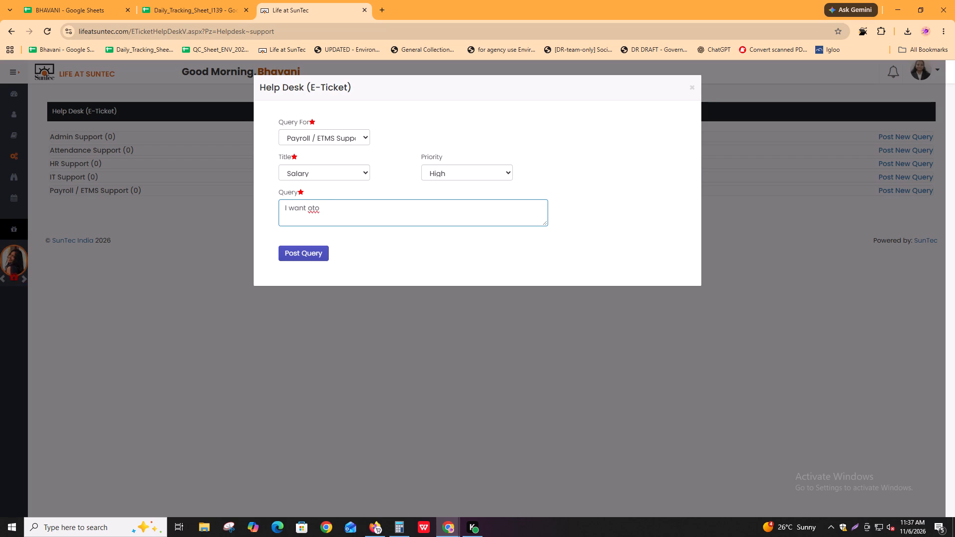
key("BackSpace")
key("BackSpace")
key("BackSpace")
key("BackSpace")
type("to know the salary breakdown for he")
key("BackSpace")
key("BackSpace")
type("the")
key("space")
type("moth of")
key("space")
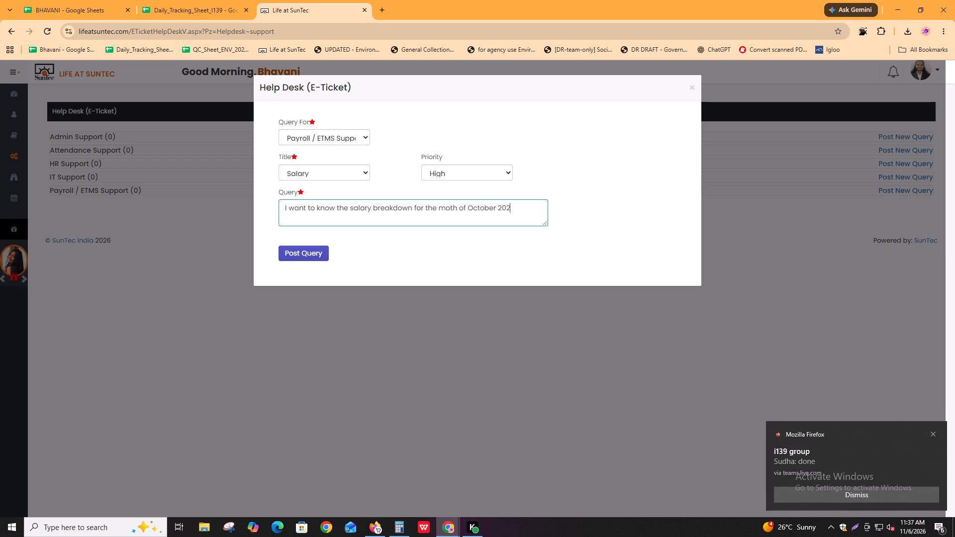
key("BackSpace")
key("6")
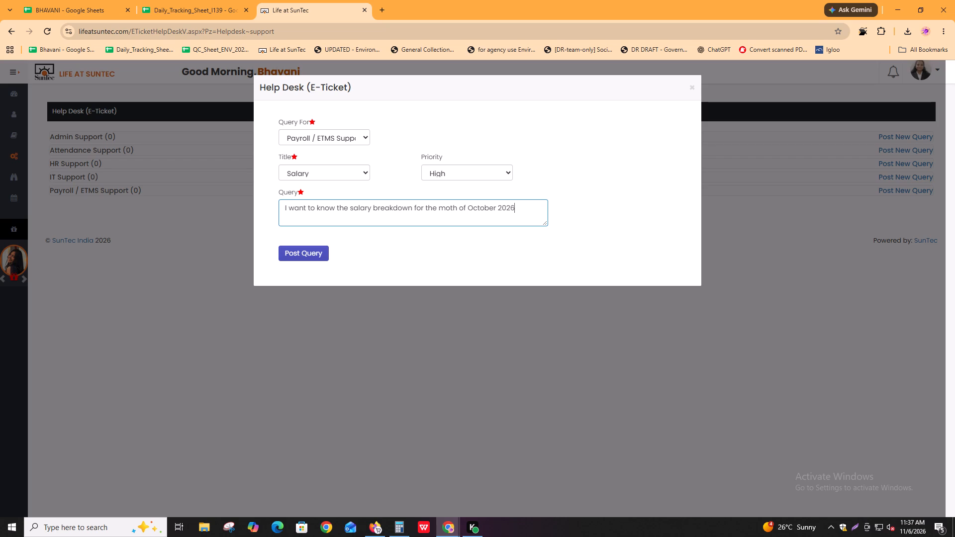
left_click(303, 254)
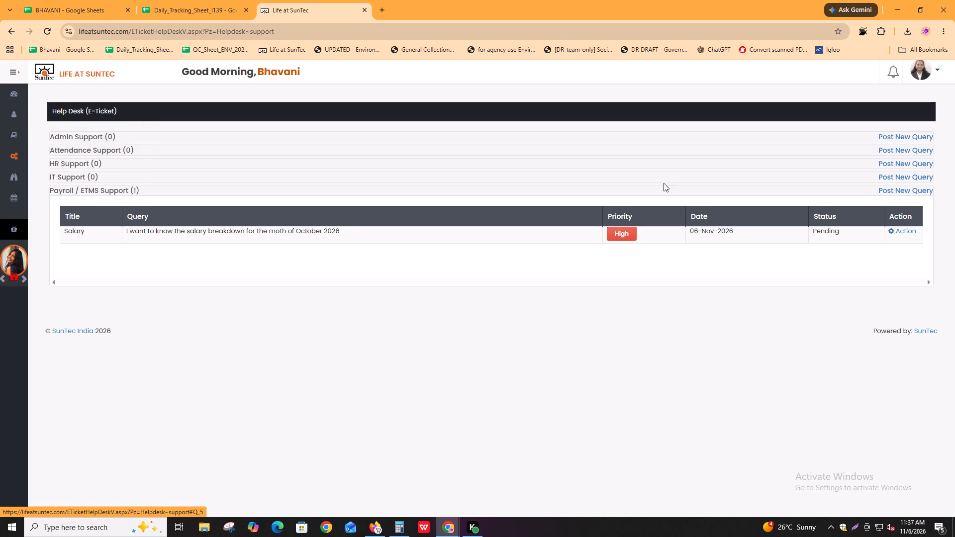
Review the posted salary ticket under Payroll / ETMS Support.
left_click(104, 190)
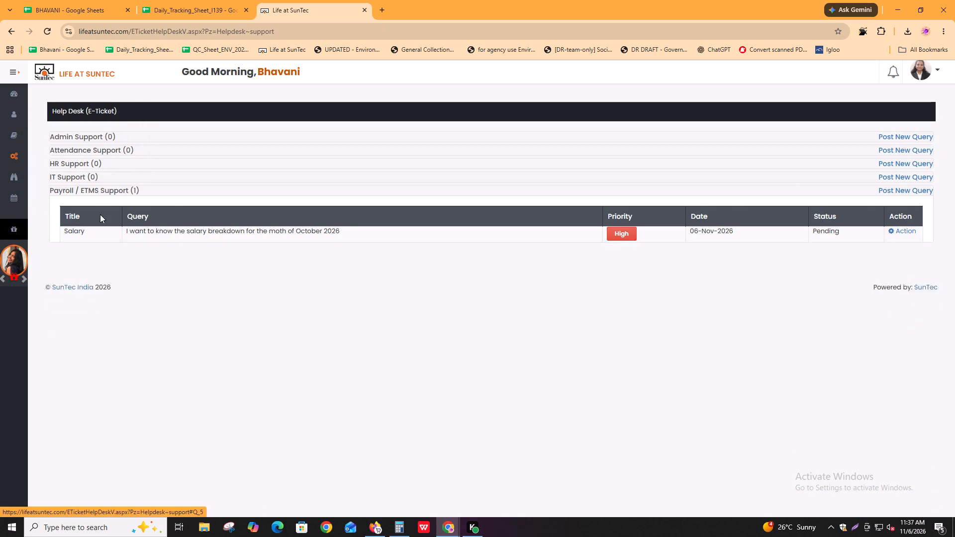
left_click(23, 277)
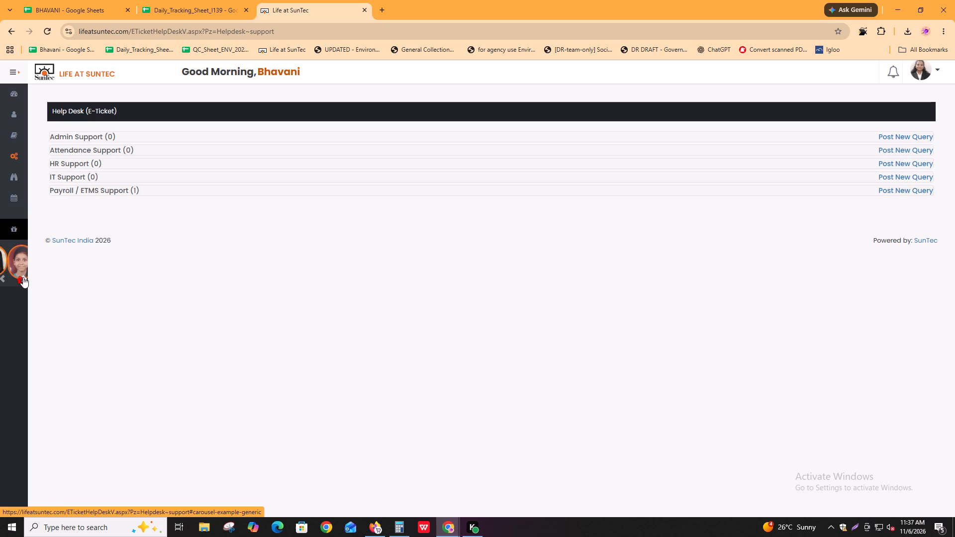
Expand the side navigation on the Help Desk page and browse through the Birthday List.
left_click(0, 281)
left_click(4, 71)
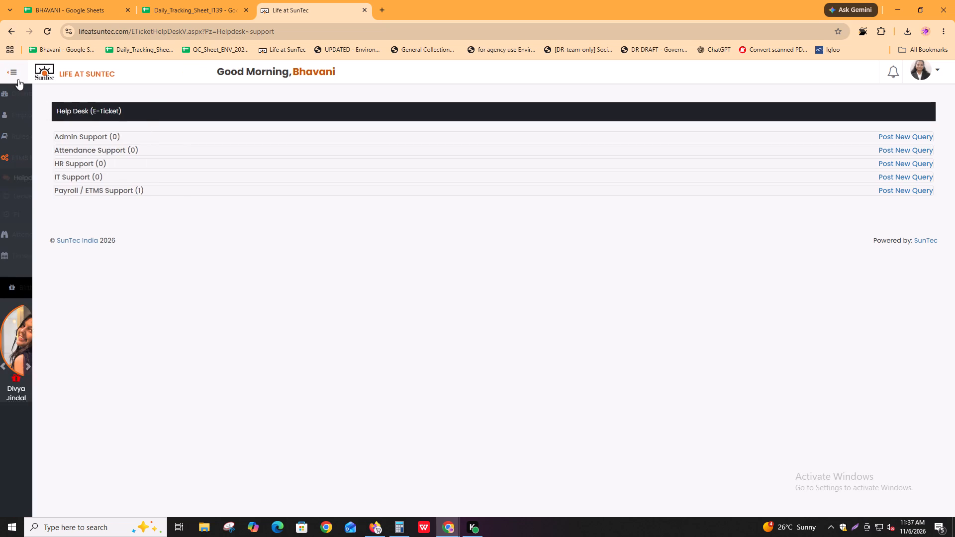
left_click(110, 376)
left_click(110, 376)
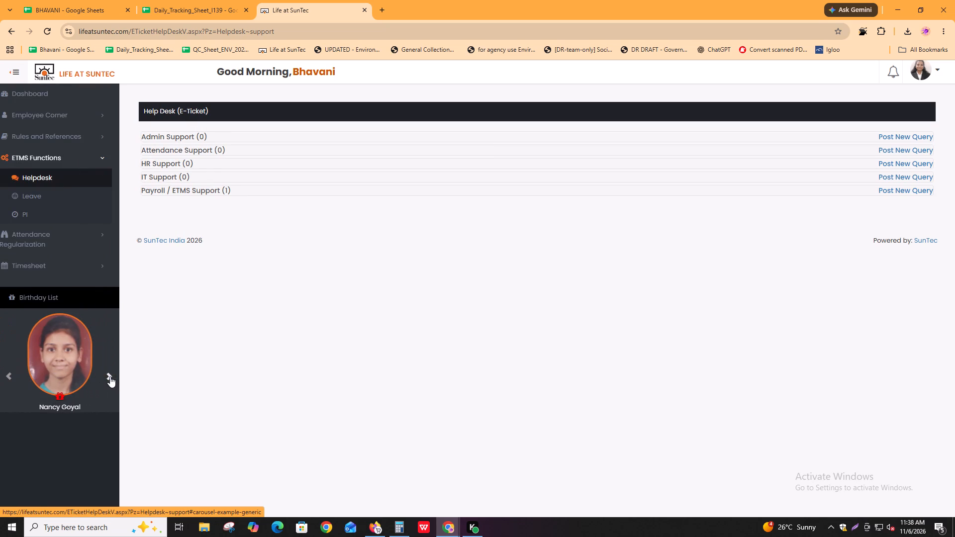
left_click(110, 376)
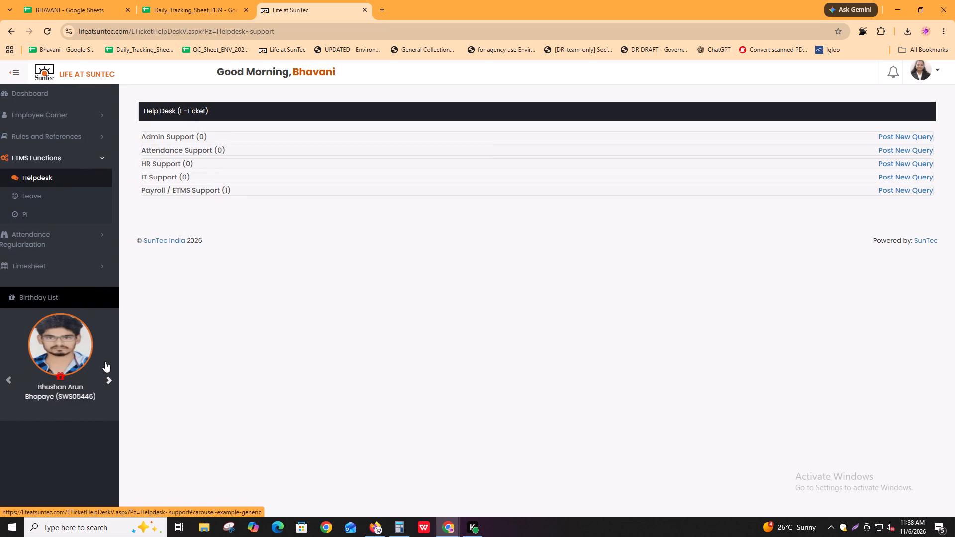
left_click(108, 369)
left_click(108, 369)
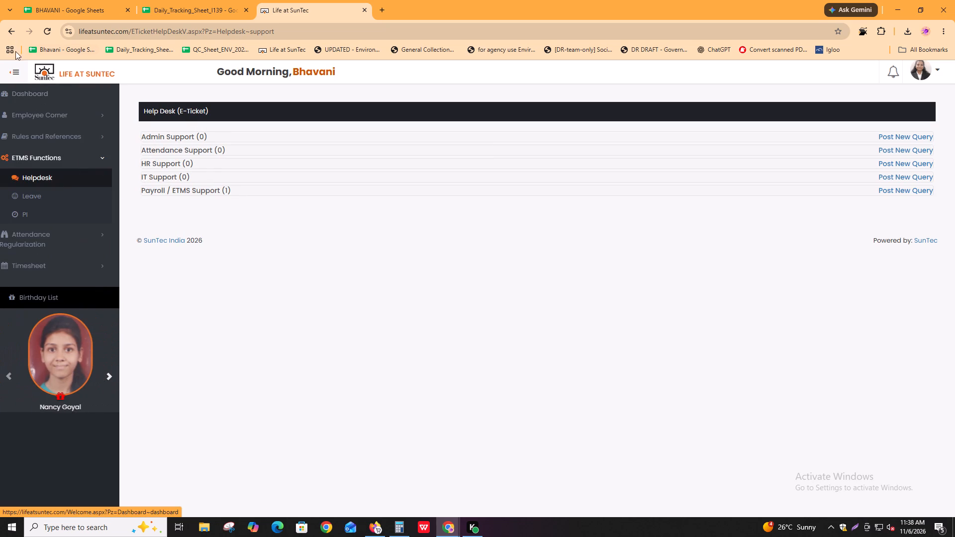
Open the downloaded RBC_v4_2025_gov.pdf in a new browser window, keeping only its tab there.
left_click(83, 0)
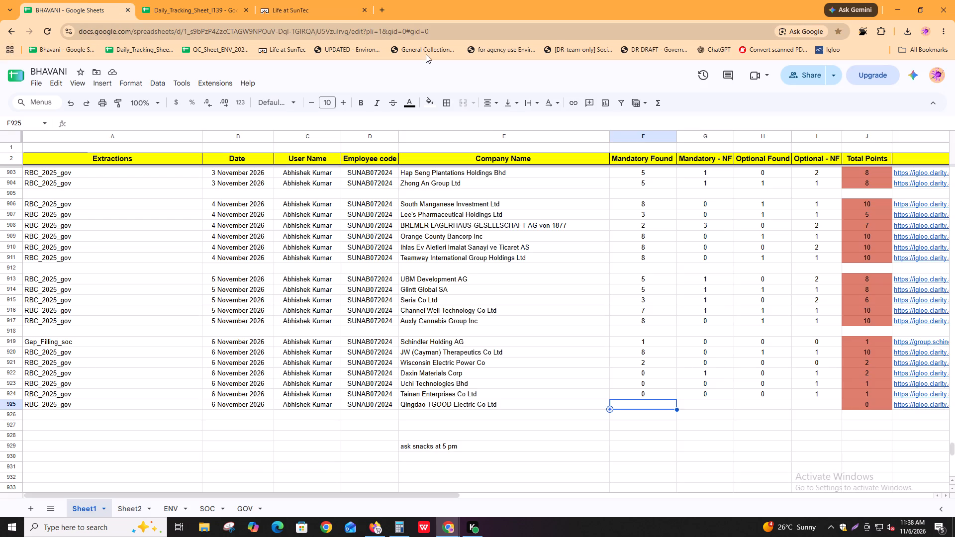
key("alt+Tab")
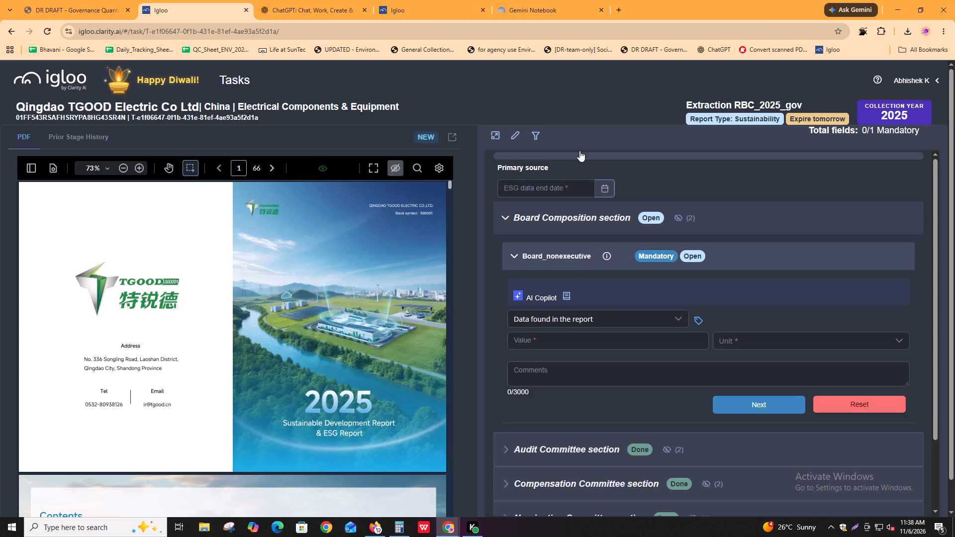
key("alt+Tab")
left_click(234, 279, "alt")
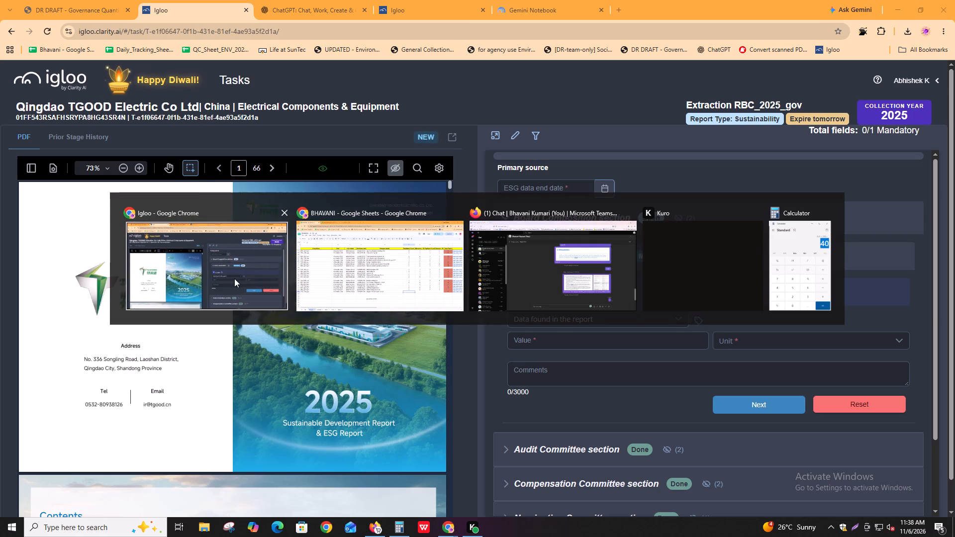
key("ctrl+n")
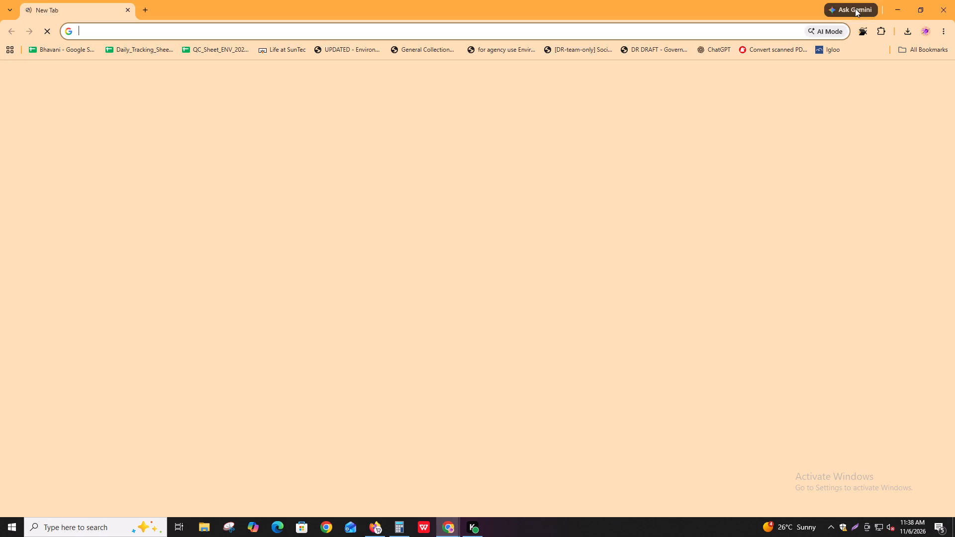
left_click(909, 30)
left_click(829, 77)
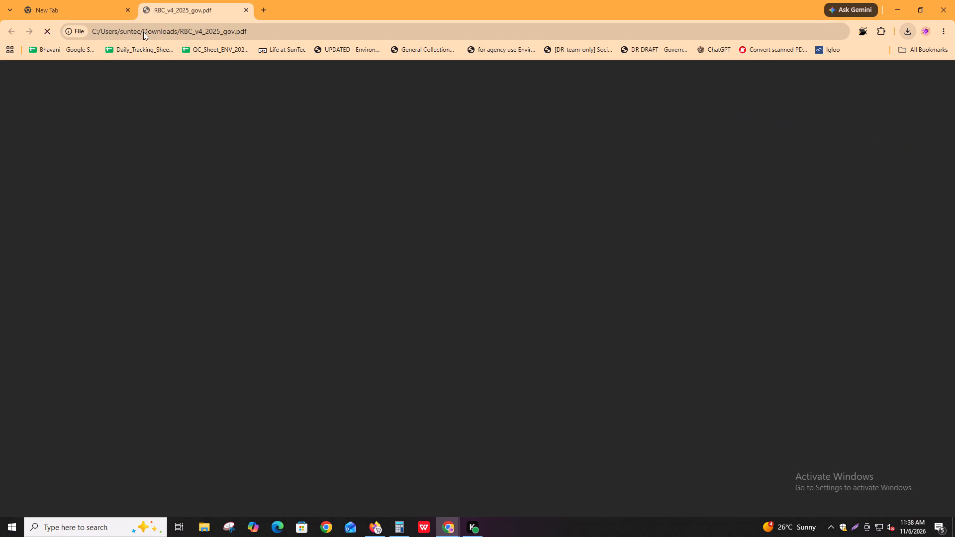
left_click(127, 7)
Duplicate the report PDF tab twice to have three copies open, and return to the first copy.
right_click(64, 7)
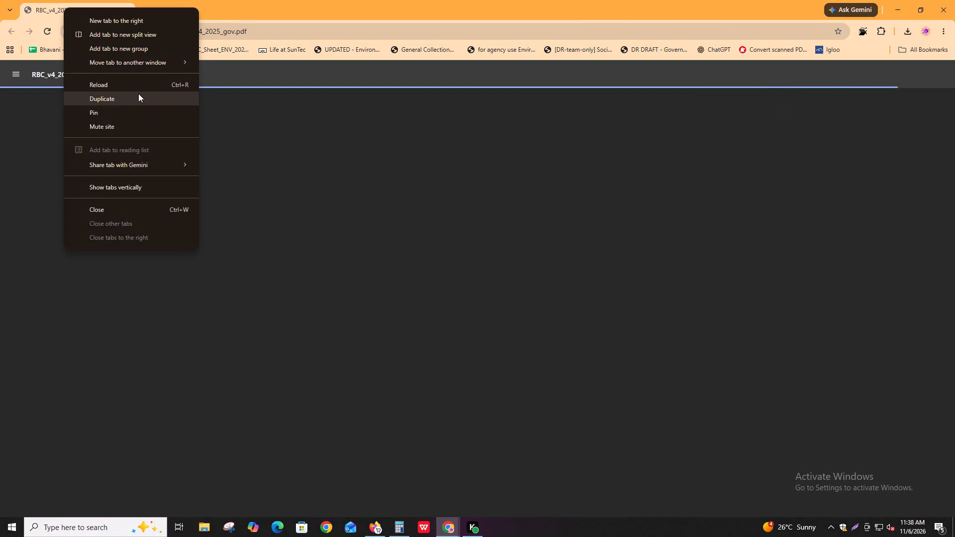
left_click(134, 102)
right_click(174, 15)
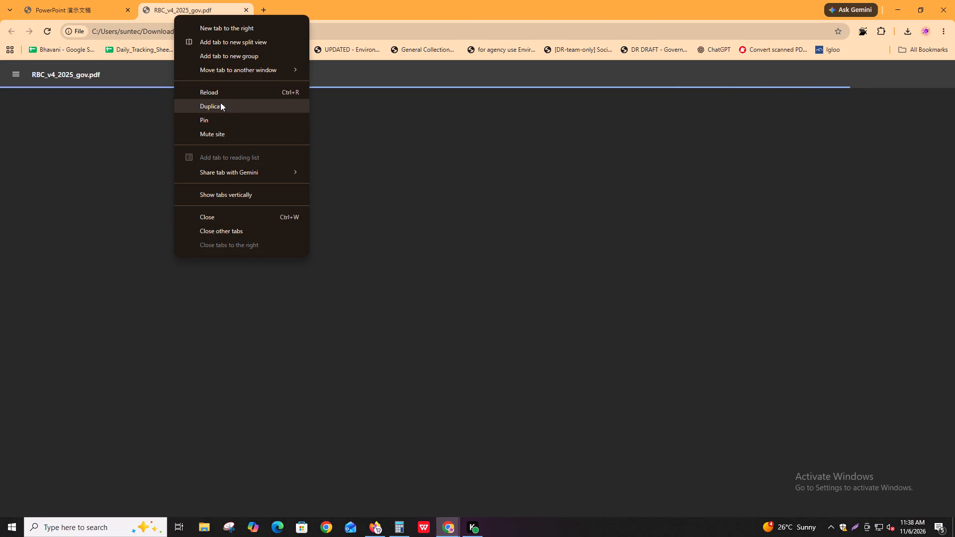
left_click(220, 103)
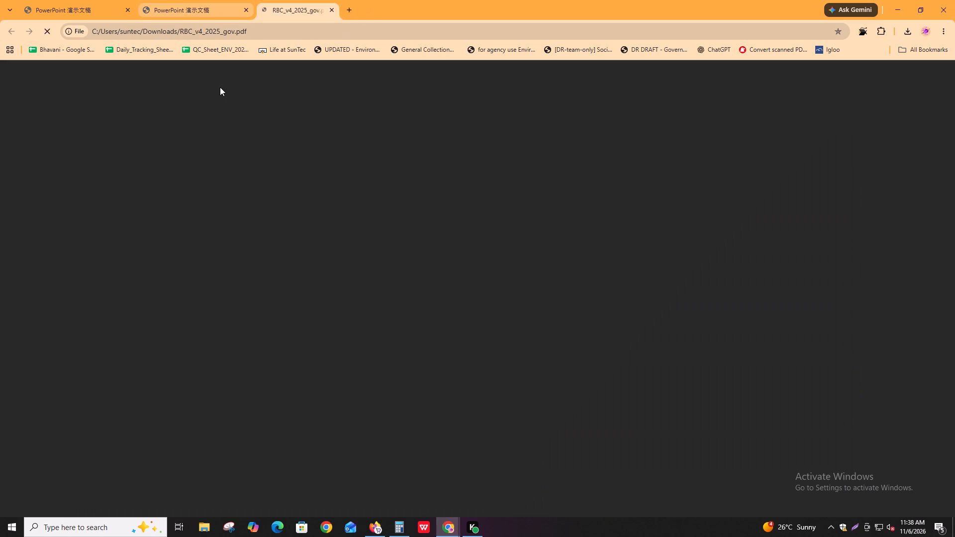
left_click(47, 0)
Copy the company name from the Igloo task and search the report for "Qingdao TGOOD Electric Co", stepping through the matches.
key("alt+Tab")
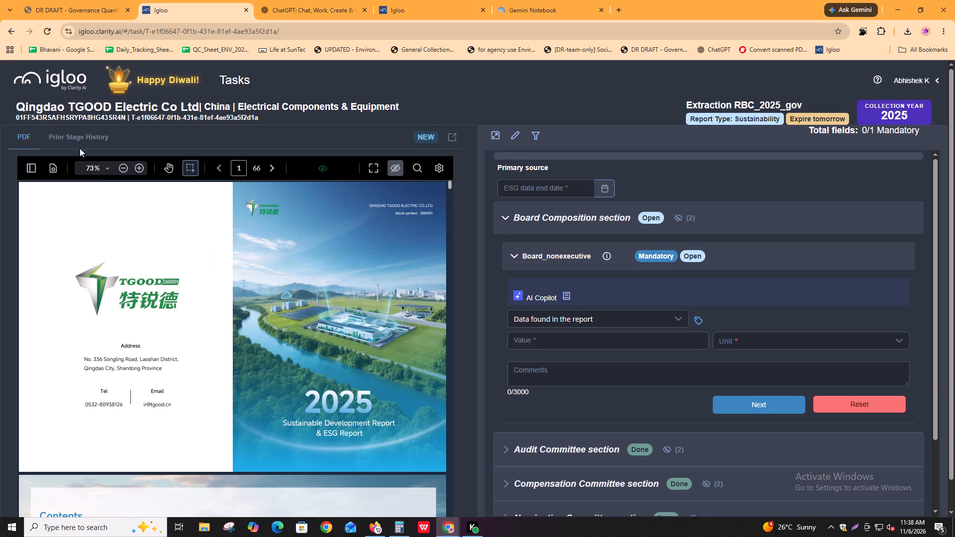
left_click(73, 108, "alt")
key("alt+Tab")
key("ctrl+f")
key("ctrl+v")
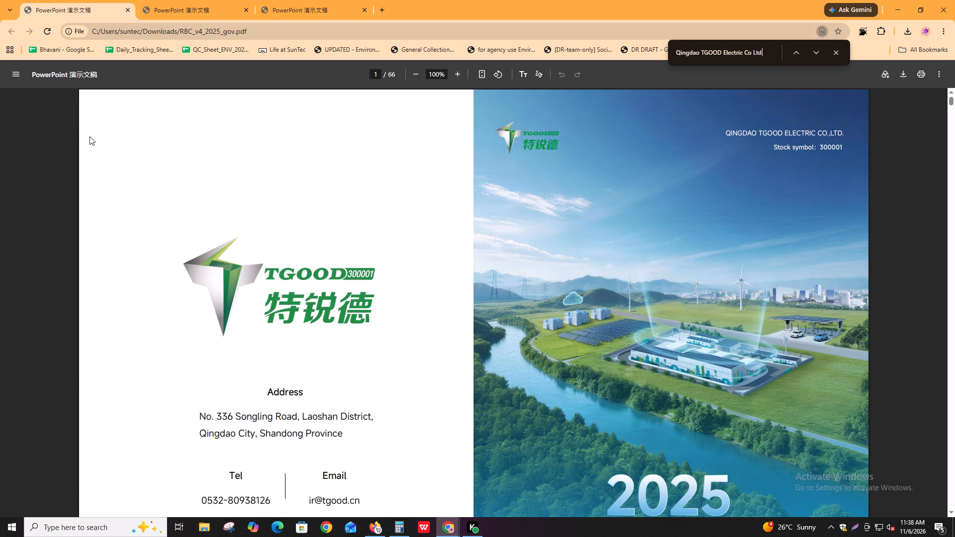
key("BackSpace")
key("BackSpace")
key("BackSpace")
key("BackSpace")
key("Return")
key("Return")
key("Return")
key("Return")
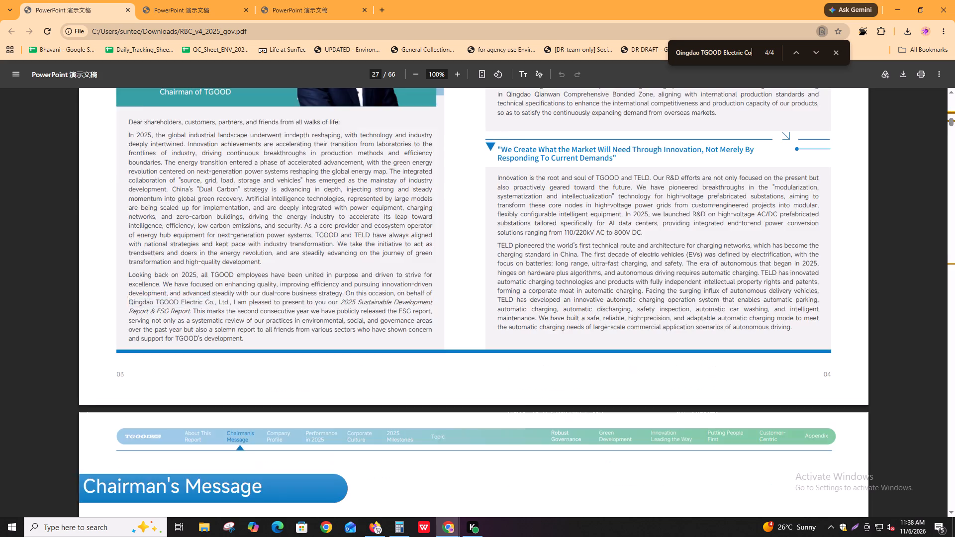
key("Return")
key("Return")
key("Return")
Search the report for "board of directors" and go through the matches, checking against the Board_nonexecutive field of the Igloo task.
key("ctrl+f")
type("board of directors")
key("Return")
key("alt+Tab")
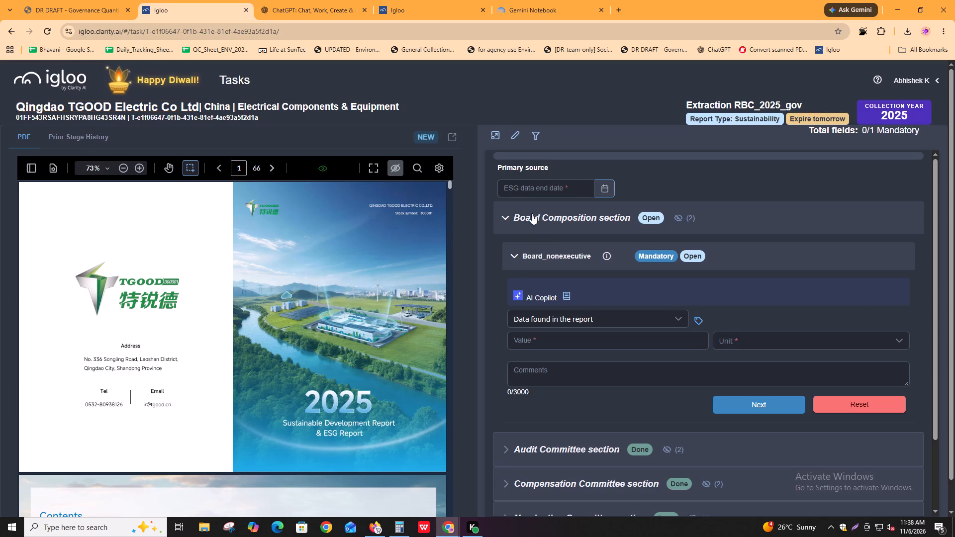
left_click(556, 252)
key("alt+Tab")
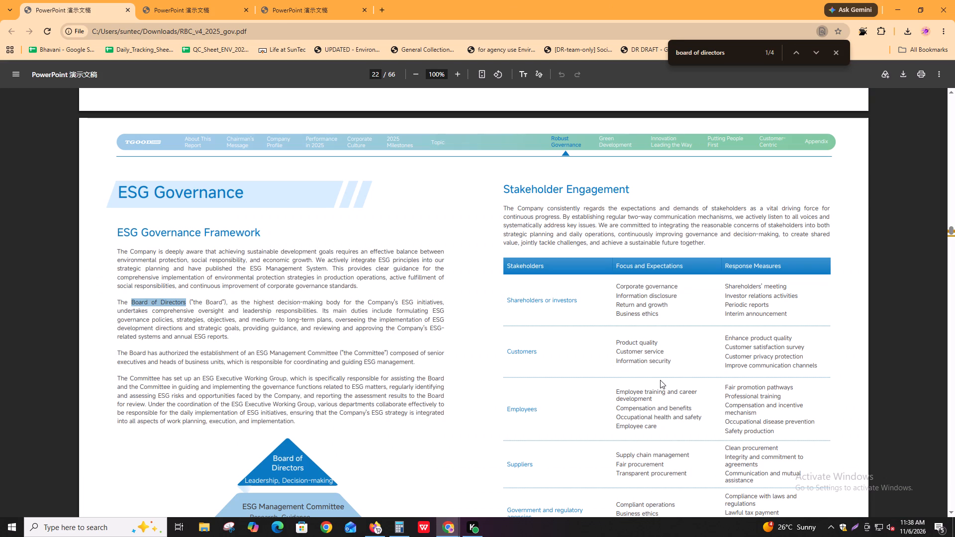
key("ctrl+f")
key("Return")
key("Return")
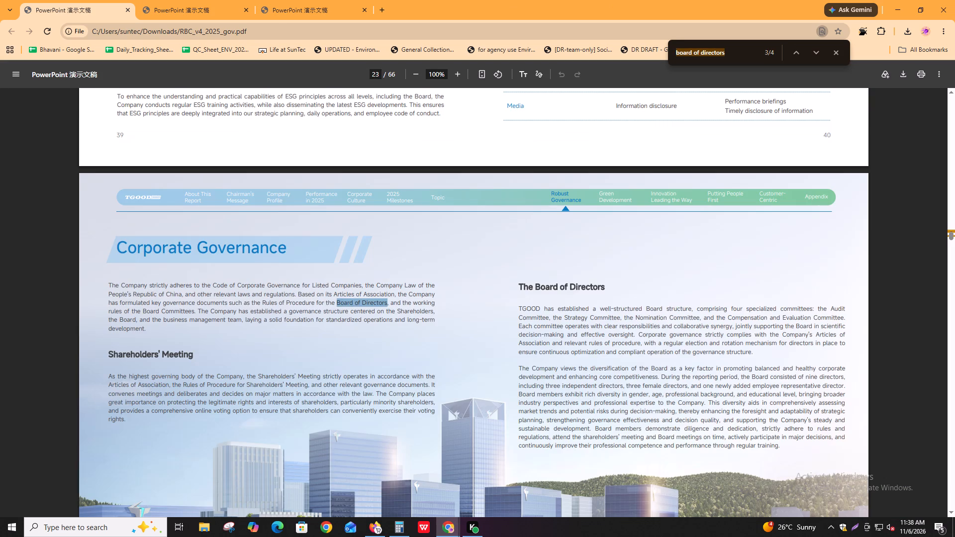
key("Return")
key("Return")
key("shift+Return")
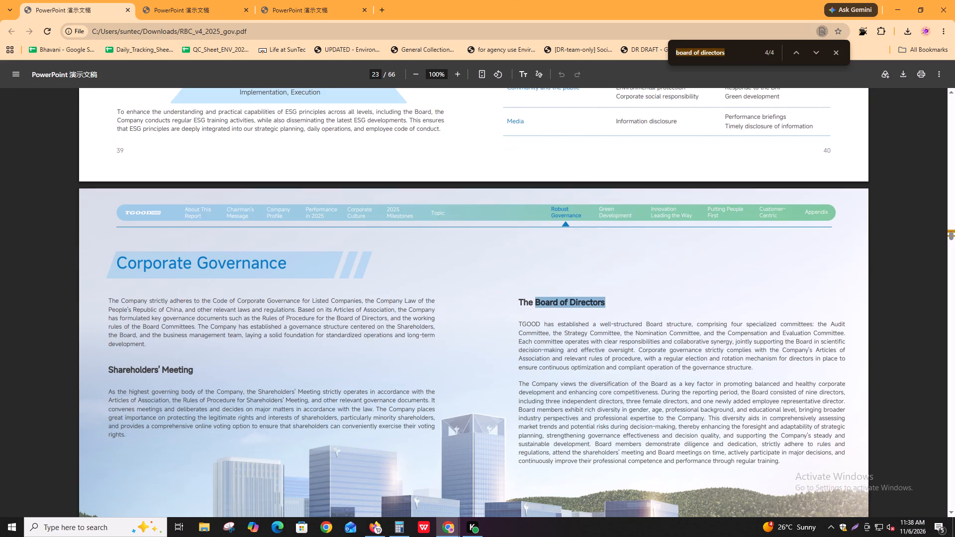
key("Return")
key("Return")
key("Return")
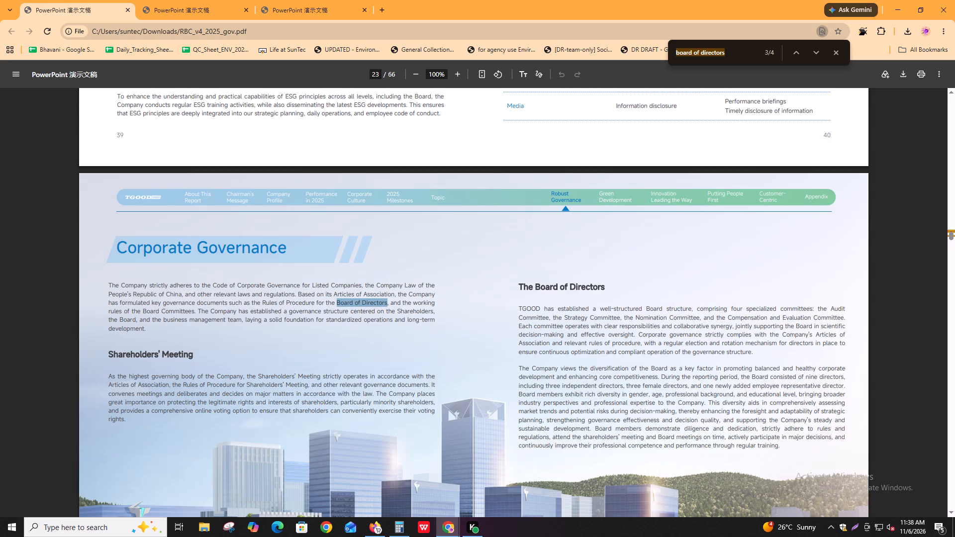
key("Return")
Search the report for "director" and step through the matches to the board makeup paragraph under Corporate Governance.
key("ctrl+f")
type("director")
key("Return")
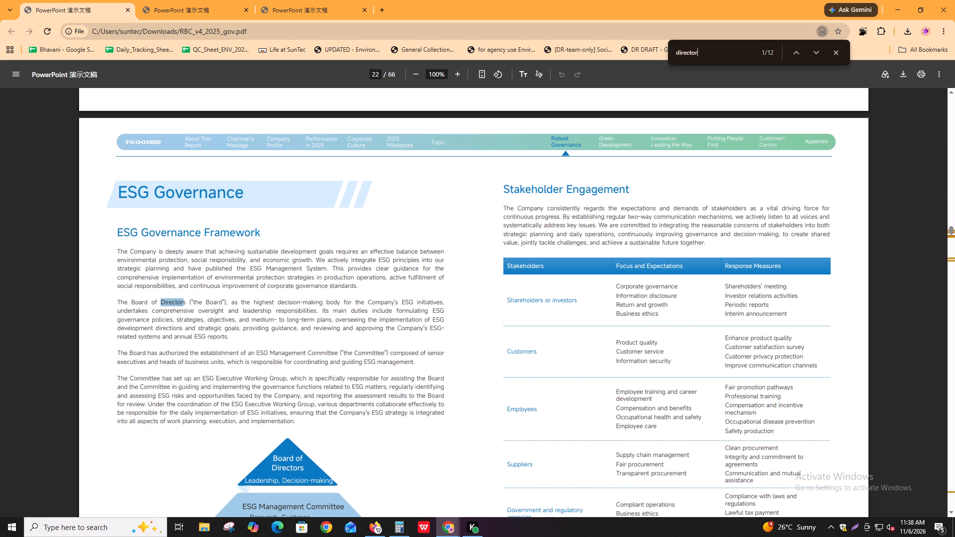
key("Return")
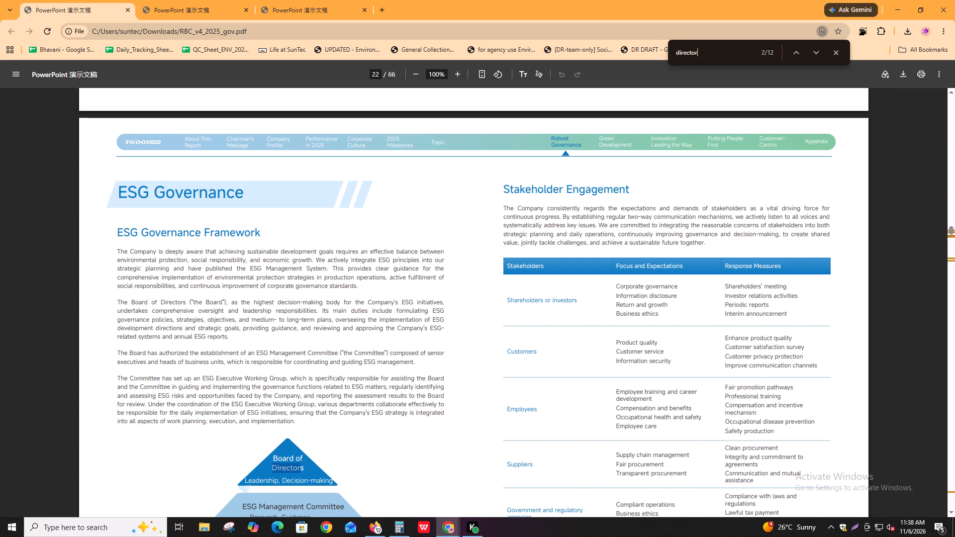
key("Return")
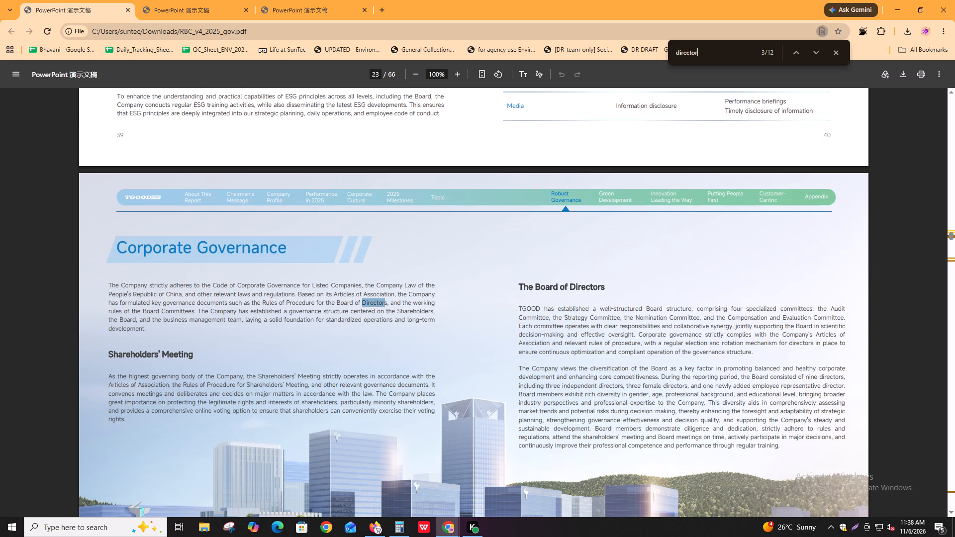
key("Return")
key("Return")
key("Return")
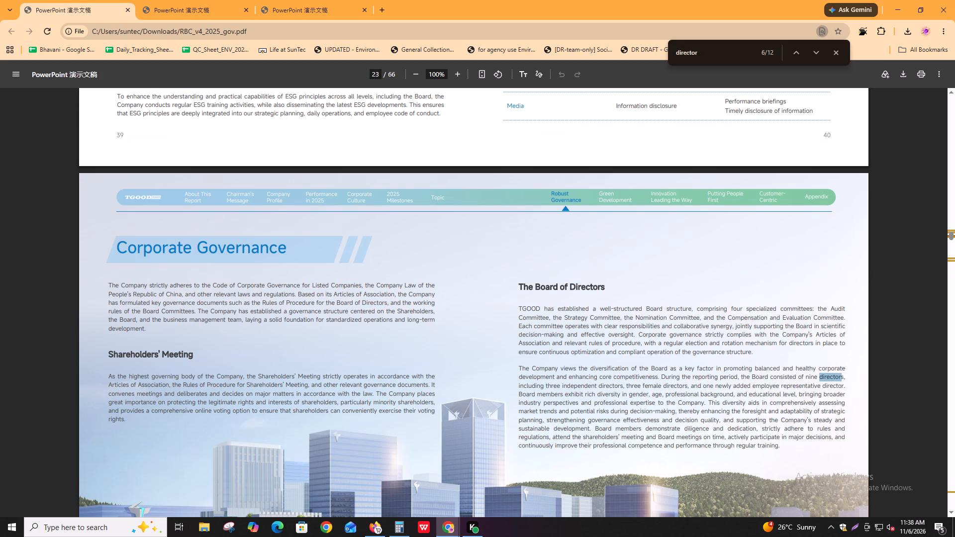
key("Return")
key("shift+Return")
Examine The Board of Directors paragraph on page 23 for the board size and the independent, female and employee representative directors.
scroll(843, 442, "up", 2, "ctrl")
scroll(758, 436, "down", 2, "shift")
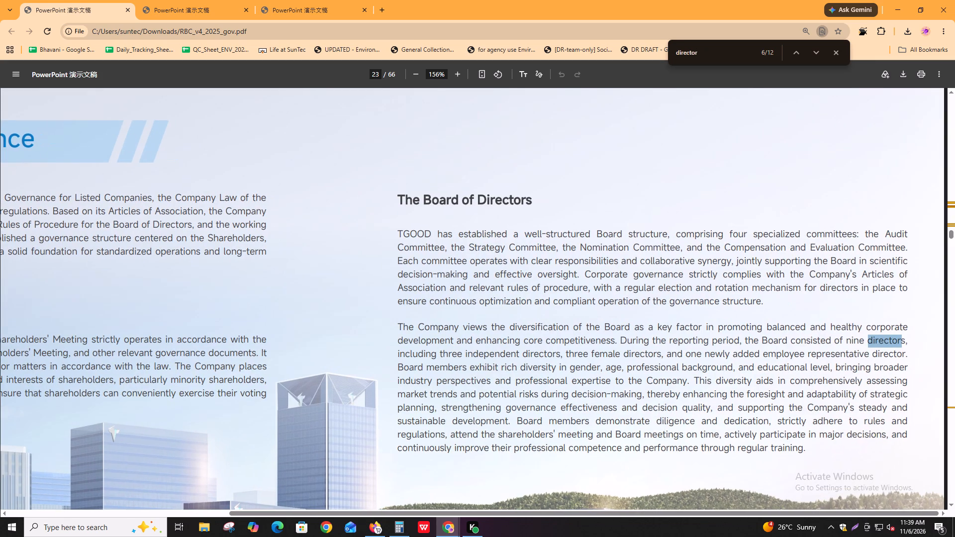
left_click_drag(498, 348, 859, 354)
left_click(859, 354)
left_click_drag(494, 357, 521, 357)
left_click_drag(576, 359, 667, 358)
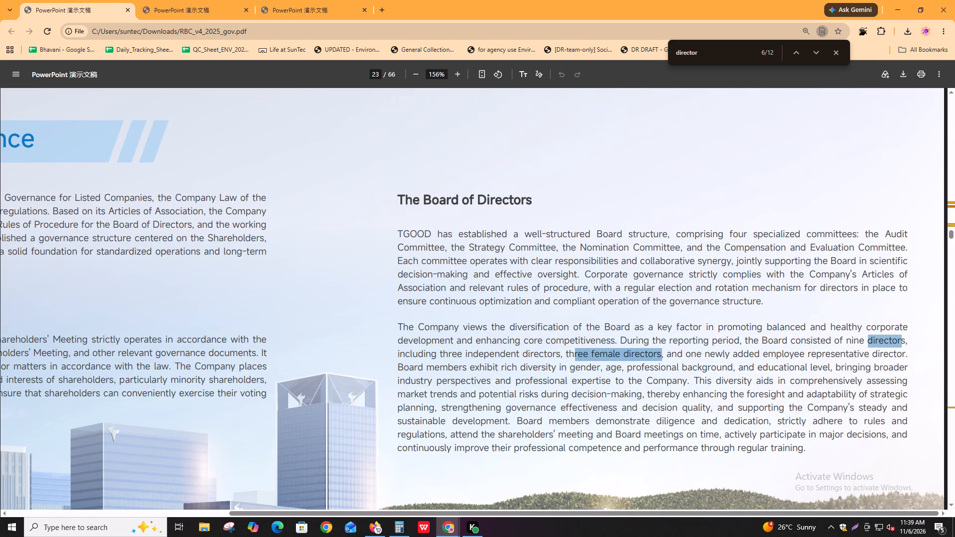
left_click_drag(710, 355, 912, 354)
left_click(912, 354)
left_click_drag(481, 356, 530, 361)
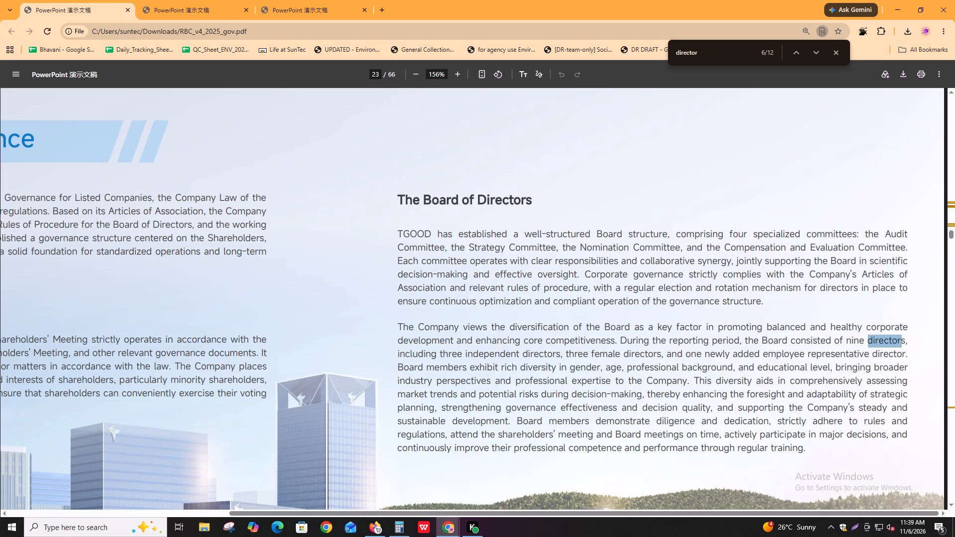
left_click_drag(530, 361, 544, 361)
left_click_drag(608, 367, 697, 362)
left_click_drag(523, 353, 551, 353)
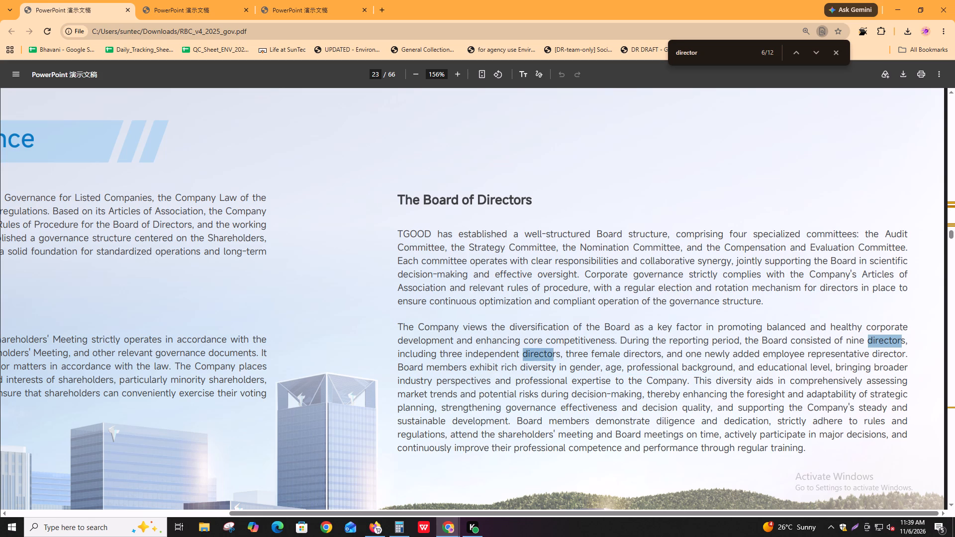
left_click_drag(469, 349, 531, 349)
left_click_drag(584, 351, 687, 354)
left_click_drag(687, 354, 704, 354)
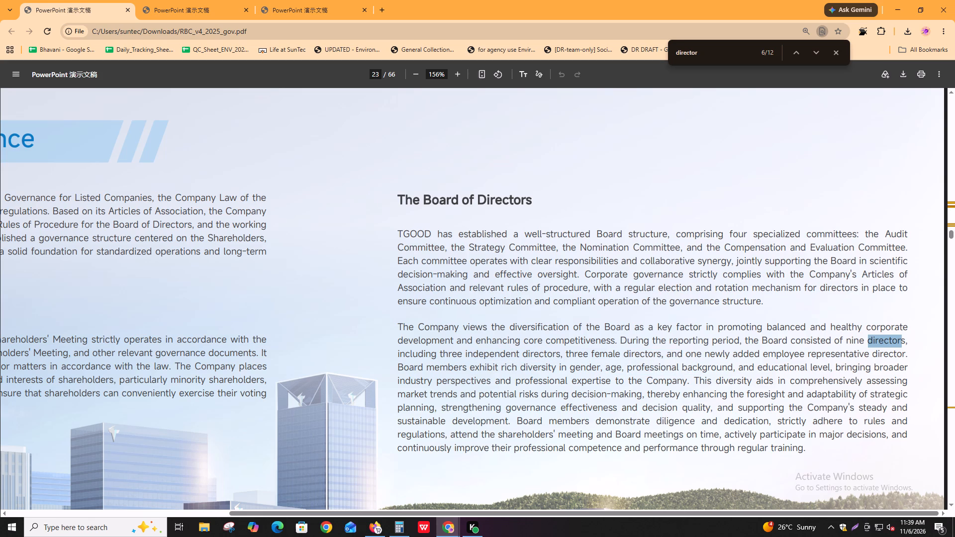
left_click_drag(704, 354, 710, 354)
left_click_drag(804, 367, 892, 367)
left_click(892, 367)
left_click_drag(413, 368, 450, 368)
left_click_drag(450, 368, 796, 369)
left_click(796, 369)
key("ctrl+f")
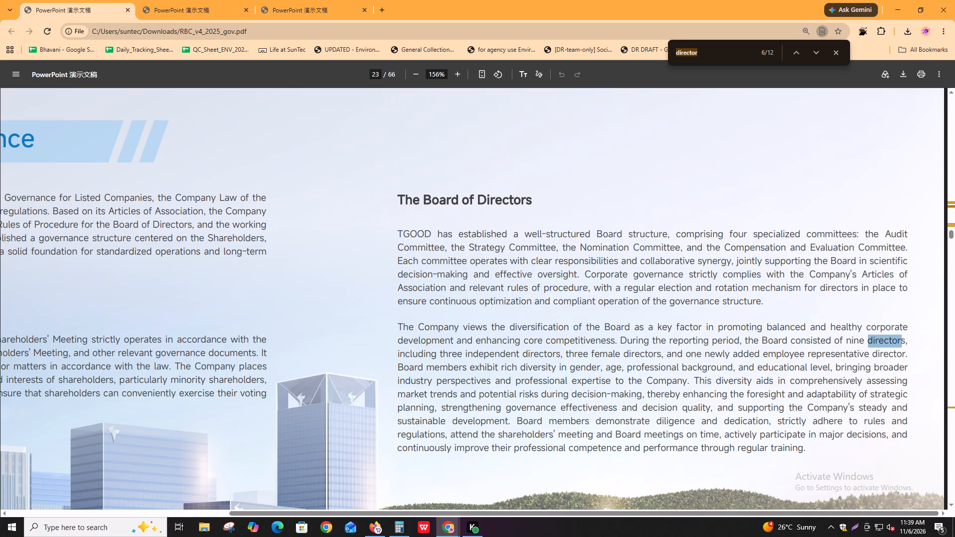
left_click_drag(844, 349, 859, 346)
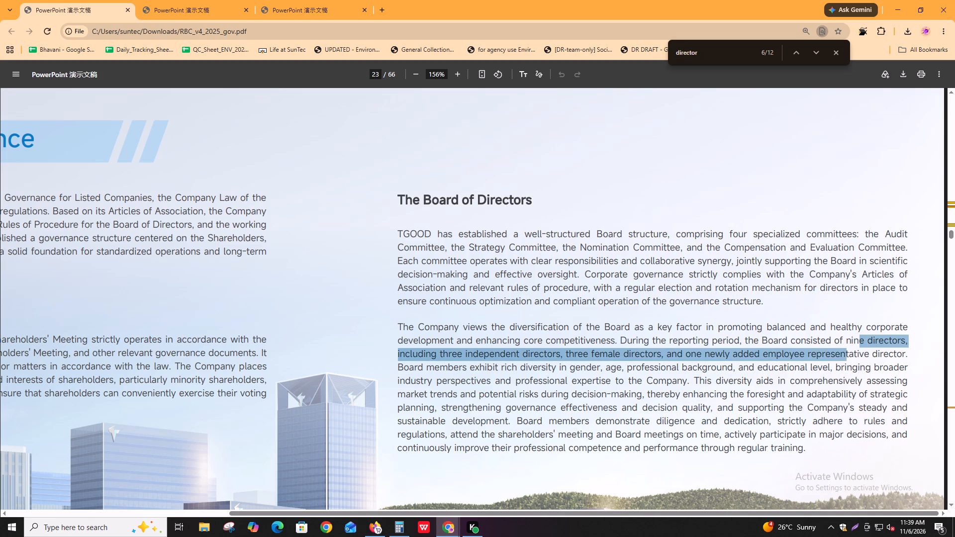
left_click(857, 345)
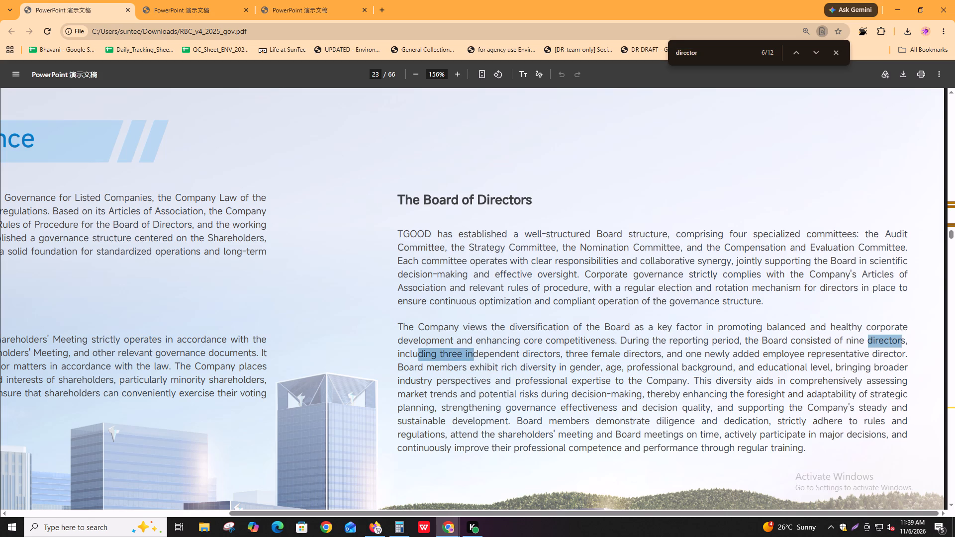
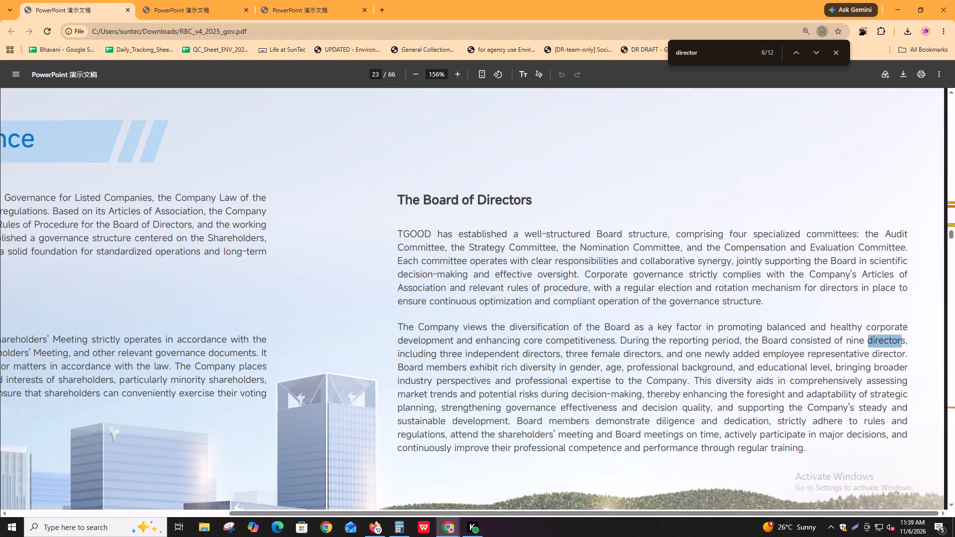
Reread the sentence on the newly added employee representative director in The Board of Directors section.
left_click_drag(617, 349, 695, 356)
left_click_drag(710, 356, 846, 353)
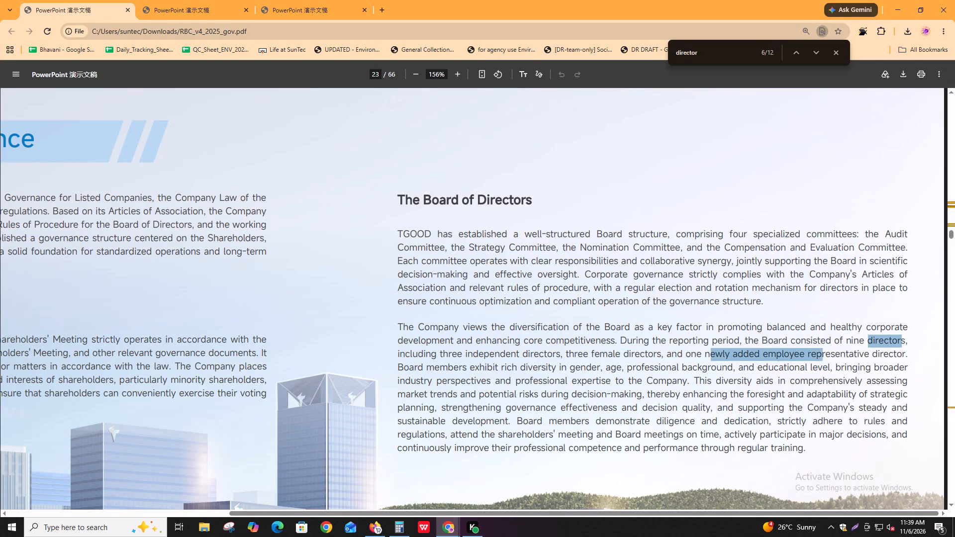
left_click_drag(846, 353, 892, 353)
left_click(892, 353)
Step through the remaining "director" matches and examine the directors row of the Governance Key Performance Indicators table on page 64.
key("ctrl+f")
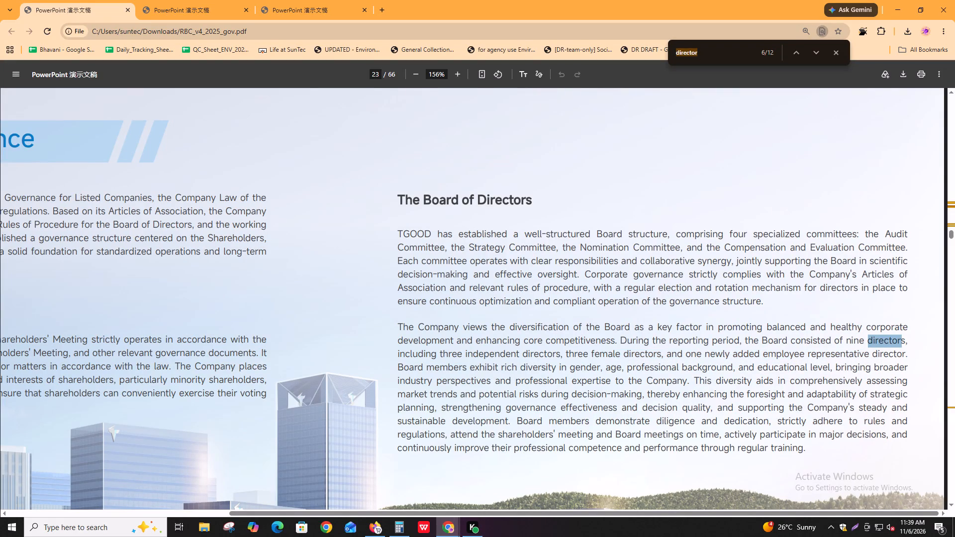
key("Return")
key("Return")
key("Return")
key("Return")
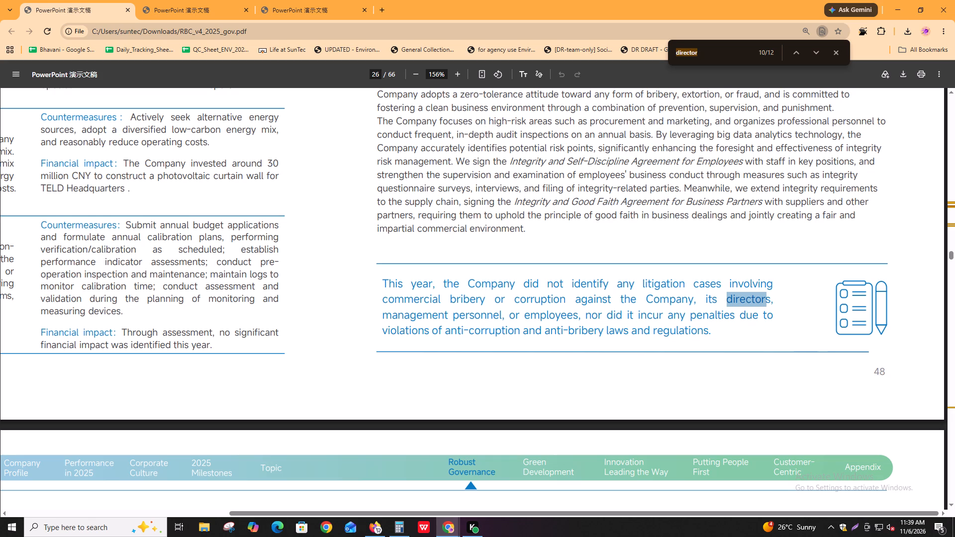
key("Return")
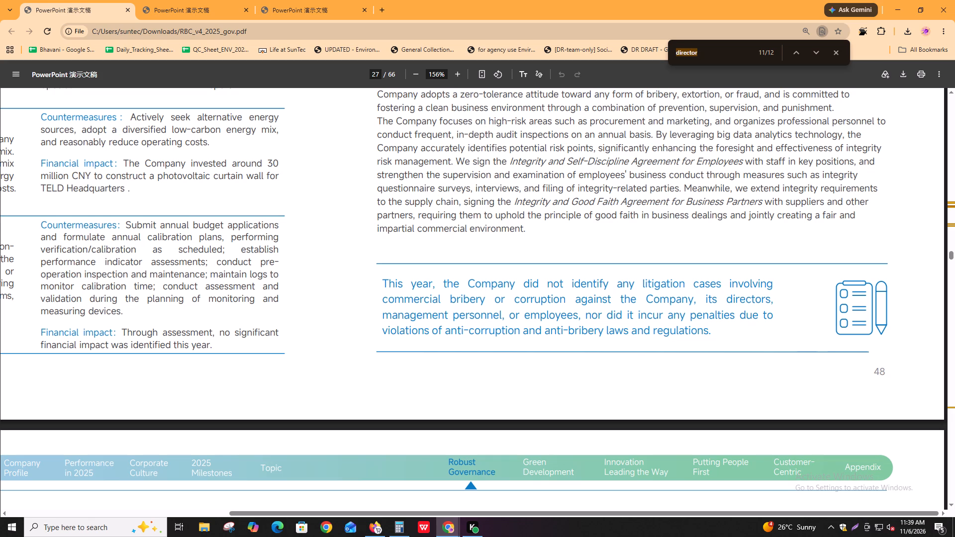
scroll(255, 394, "up", 3, "shift")
key("Return")
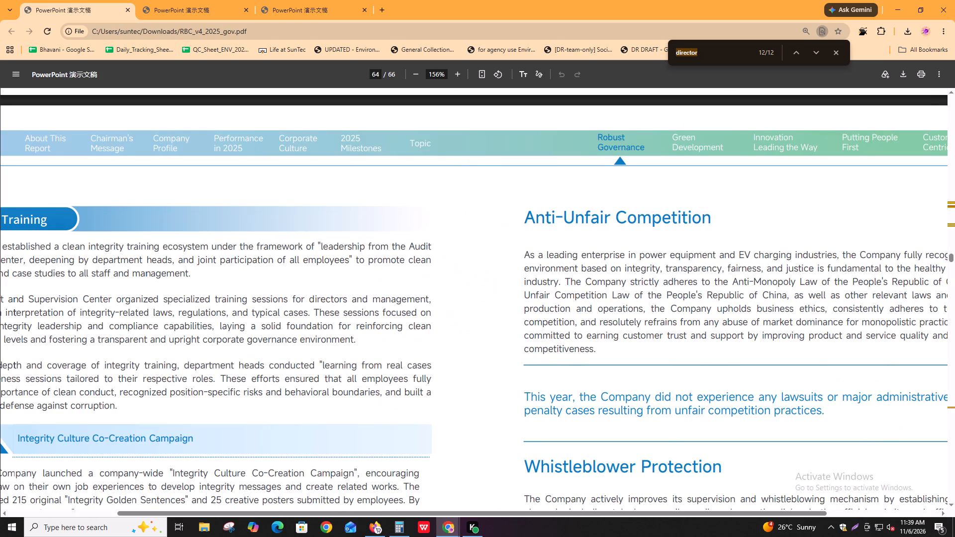
scroll(660, 345, "down", 4, "shift")
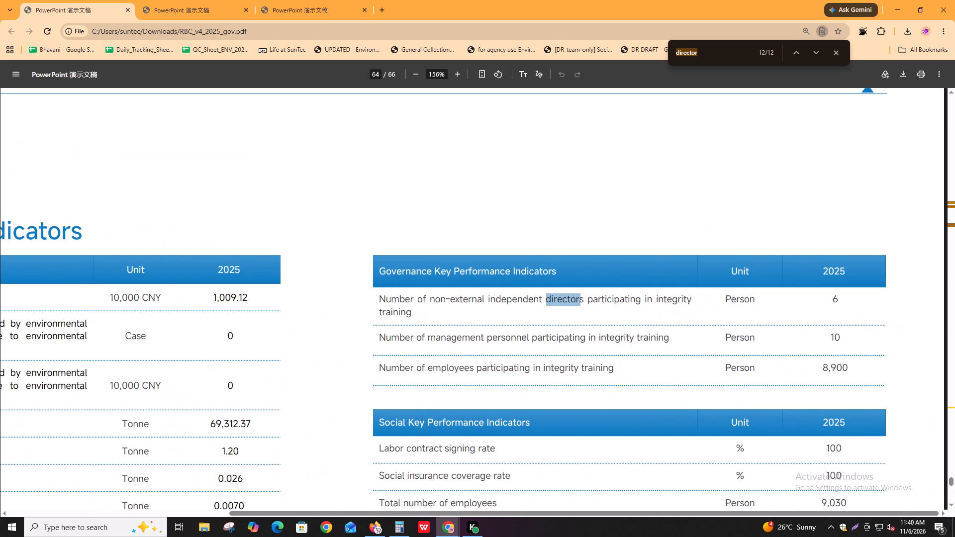
left_click_drag(407, 299, 624, 297)
left_click(624, 297)
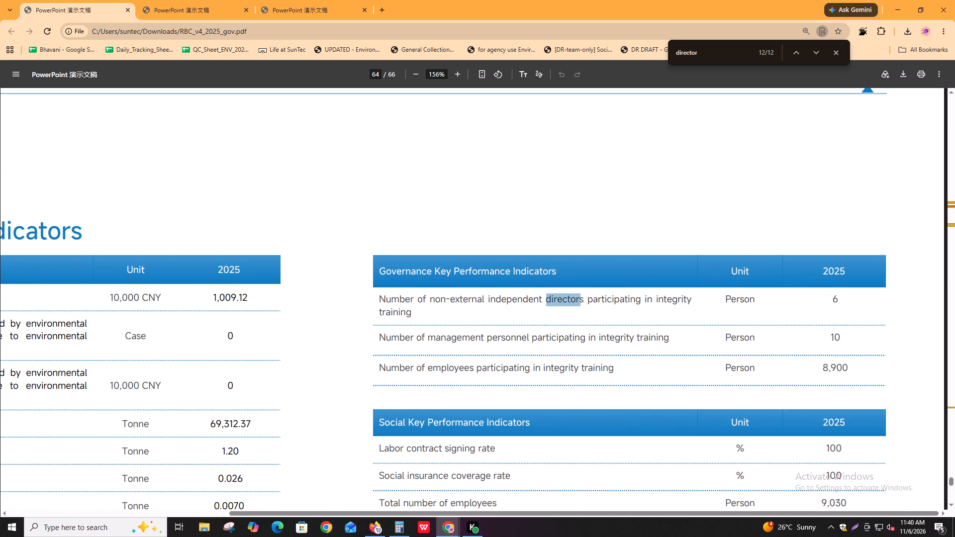
Cycle through the "director" matches from the start back to The Board of Directors section on page 23.
key("ctrl+f")
key("Return")
key("Return")
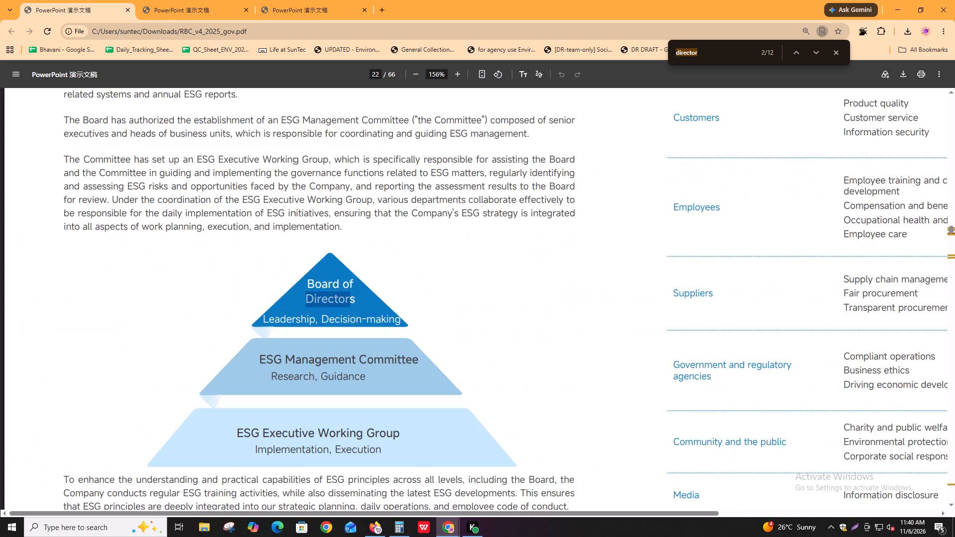
key("Return")
key("Return")
key("Return")
key("ctrl+f")
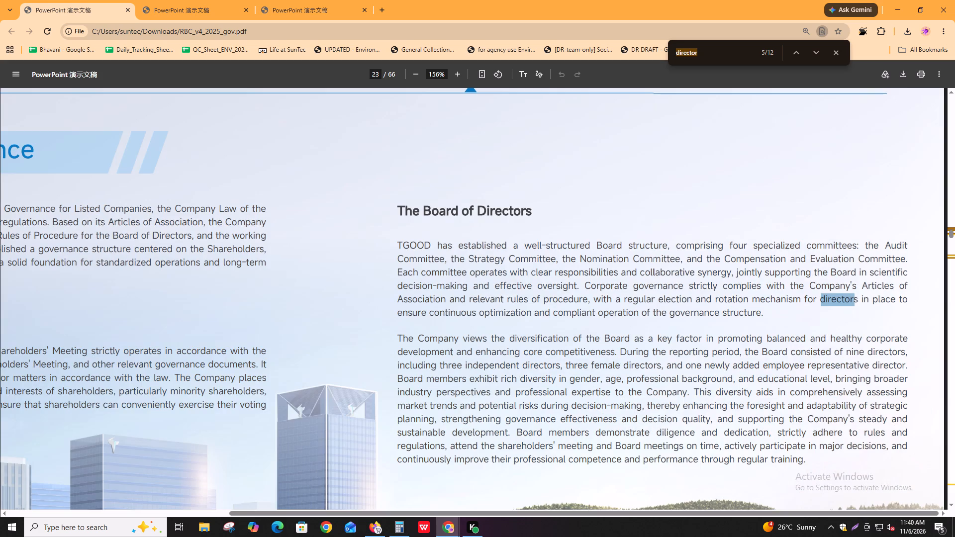
Search the report for "executive" and go through all the matches for information on executive or non-executive board members.
type("executive")
key("Return")
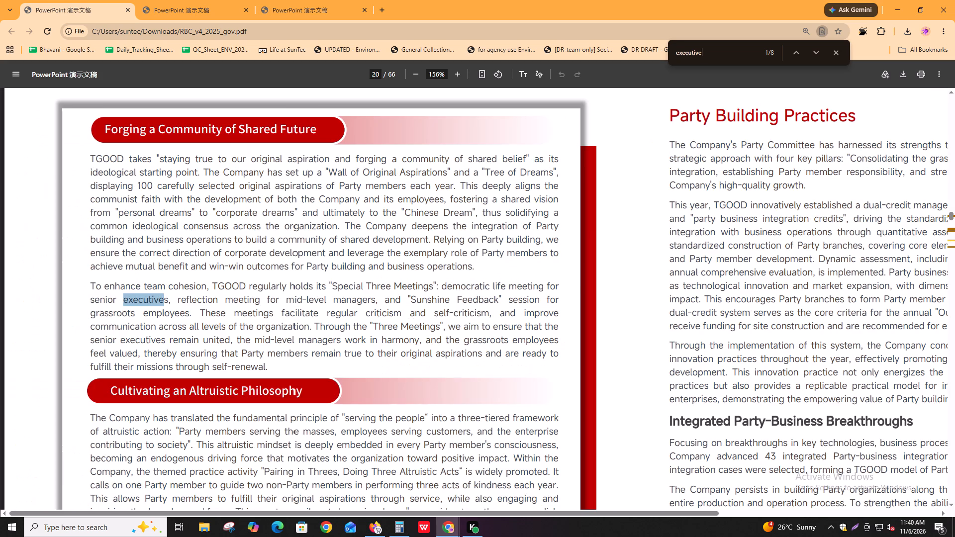
key("Return")
key("Return")
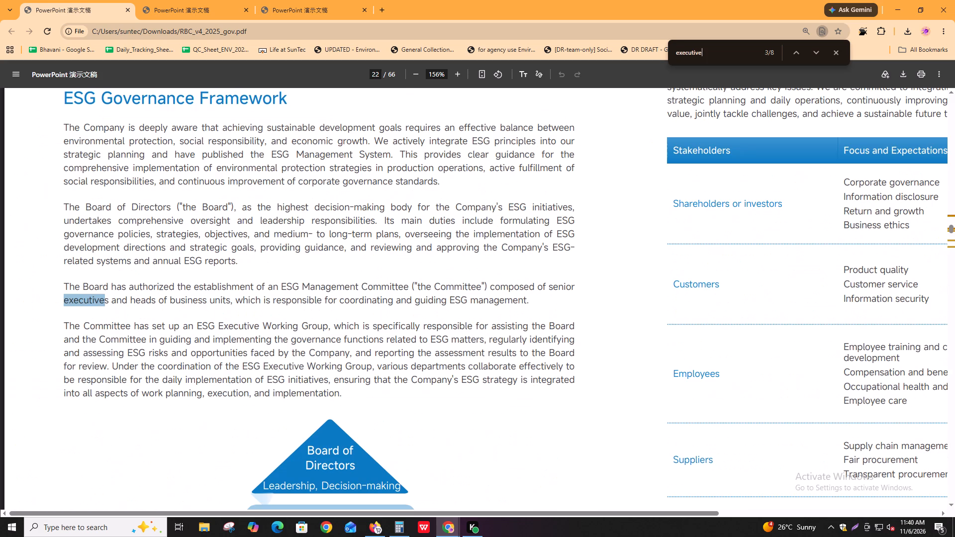
key("Return")
key("Return")
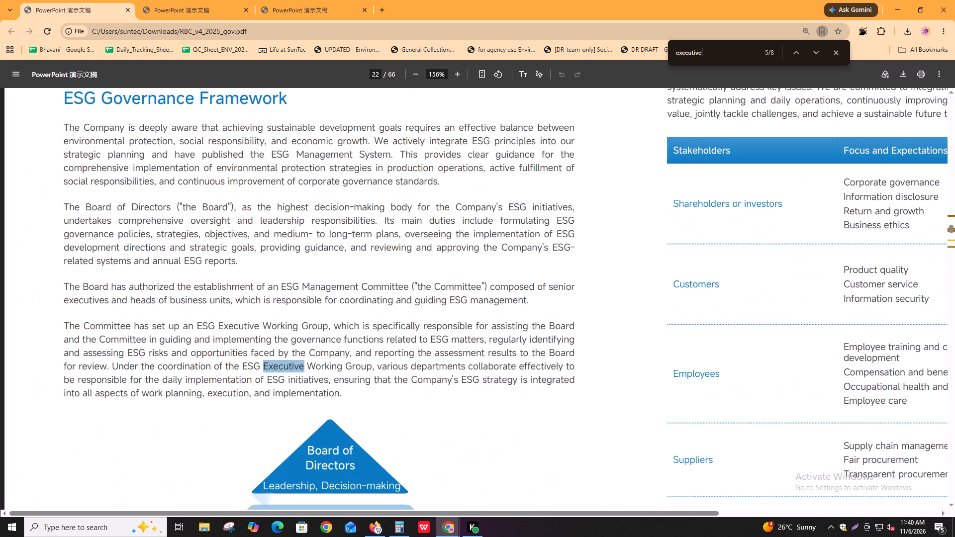
key("Return")
key("Return")
key("shift+Return")
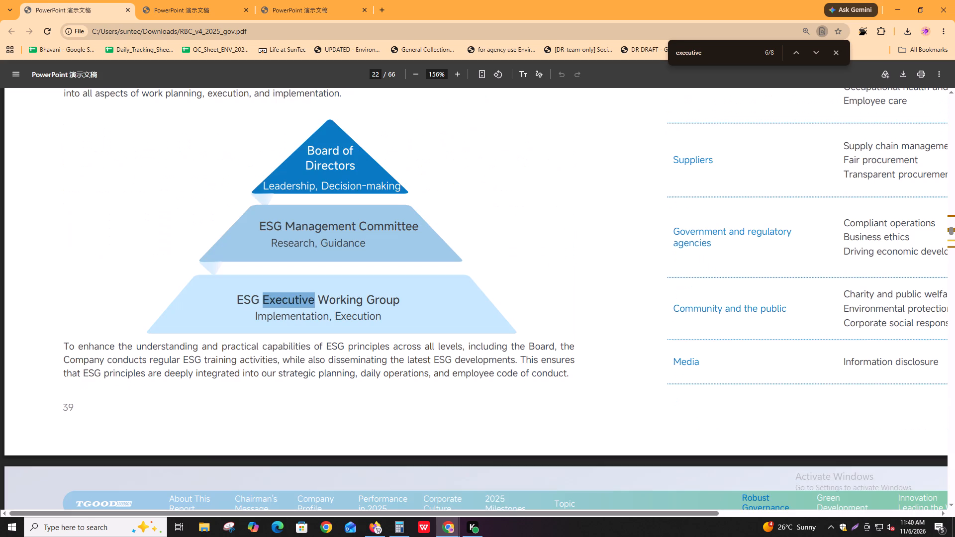
key("Return")
key("Return")
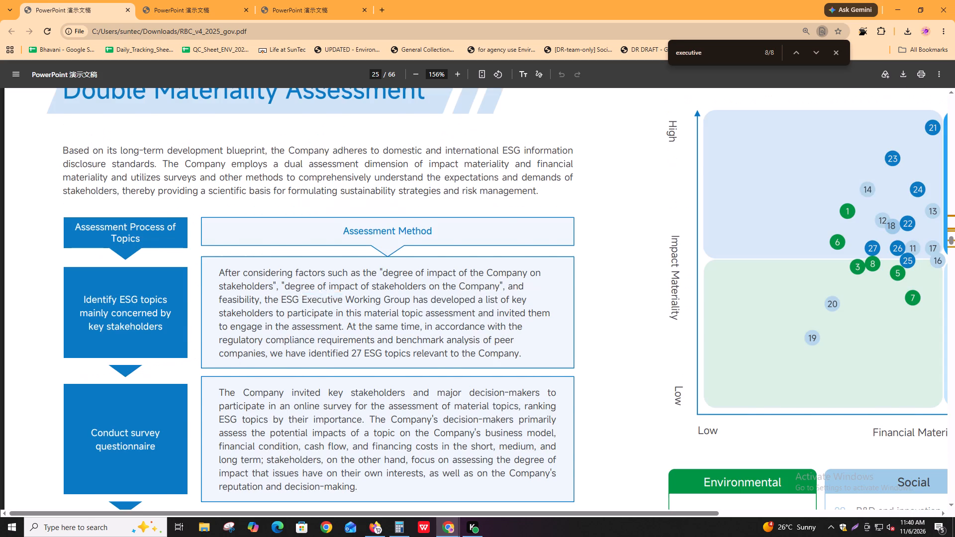
key("Return")
key("shift+Return")
key("Return")
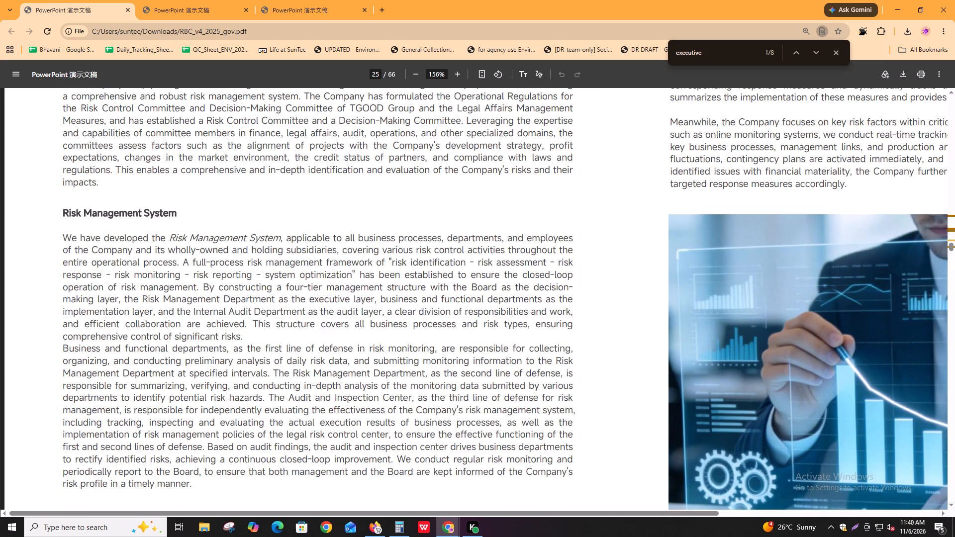
key("Return")
key("Return")
Switch to the Igloo task, check its Prior Stage History, and return to its PDF view.
key("alt+Tab")
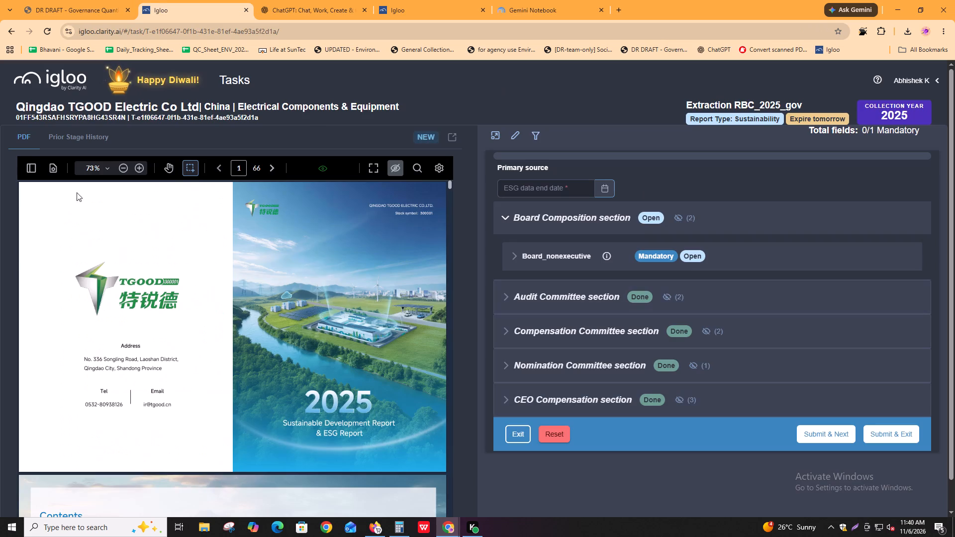
left_click(51, 134)
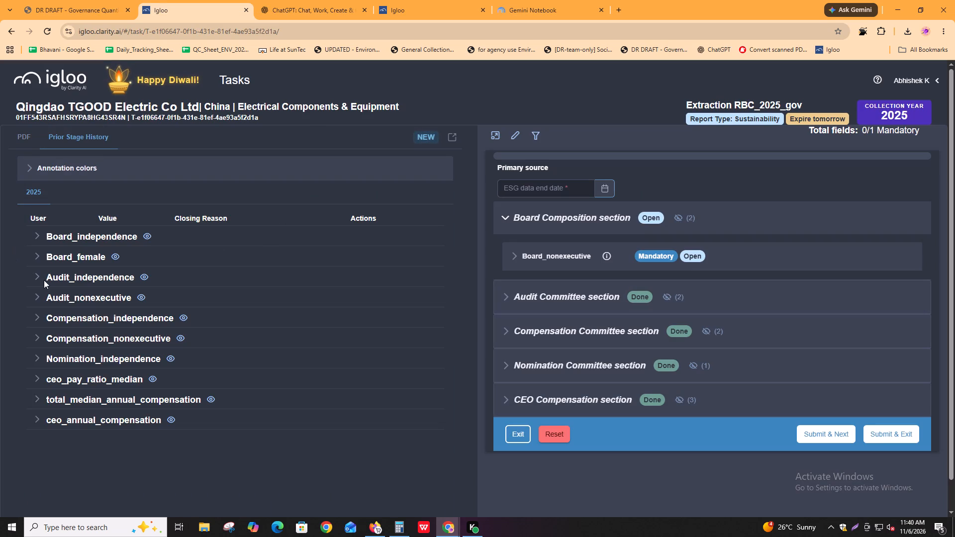
left_click(11, 132)
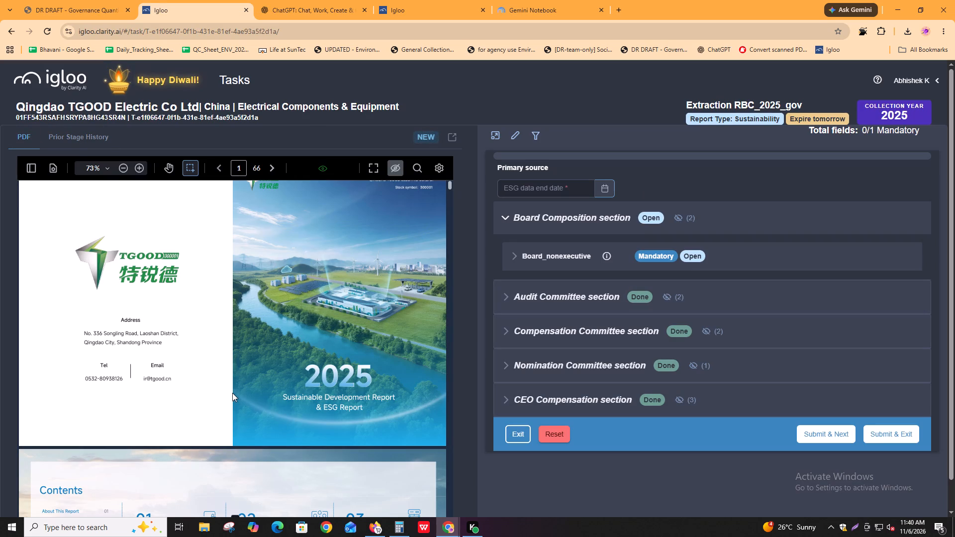
Return to the downloaded report at page 1 and skim the contents and About This Report through to the Chairman's Message.
key("alt+Tab")
key("ctrl+f")
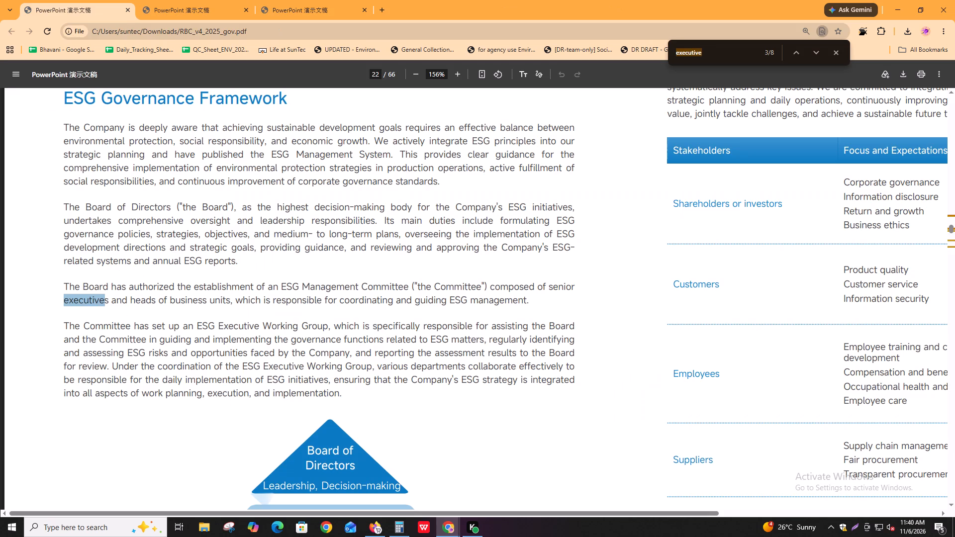
left_click(379, 72)
key("1")
key("Return")
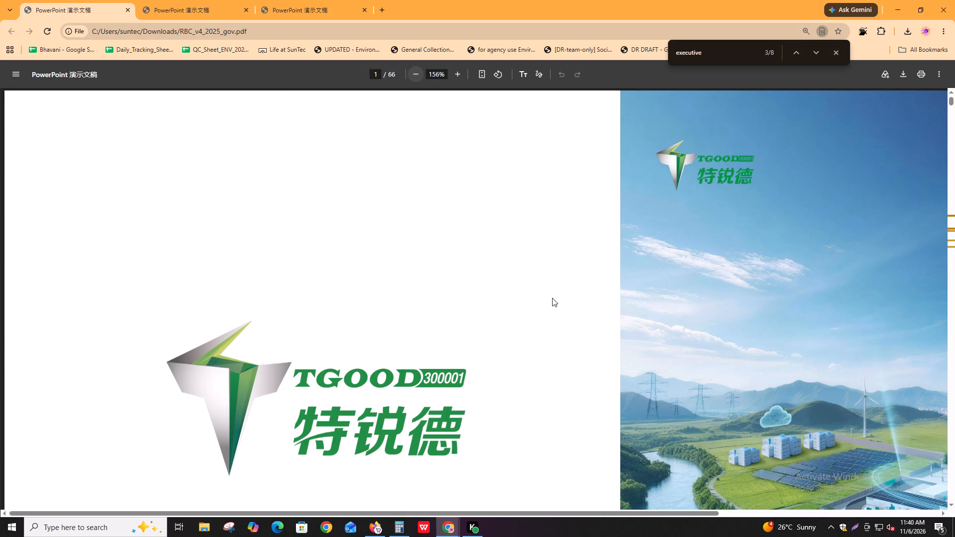
scroll(553, 298, "down", 8)
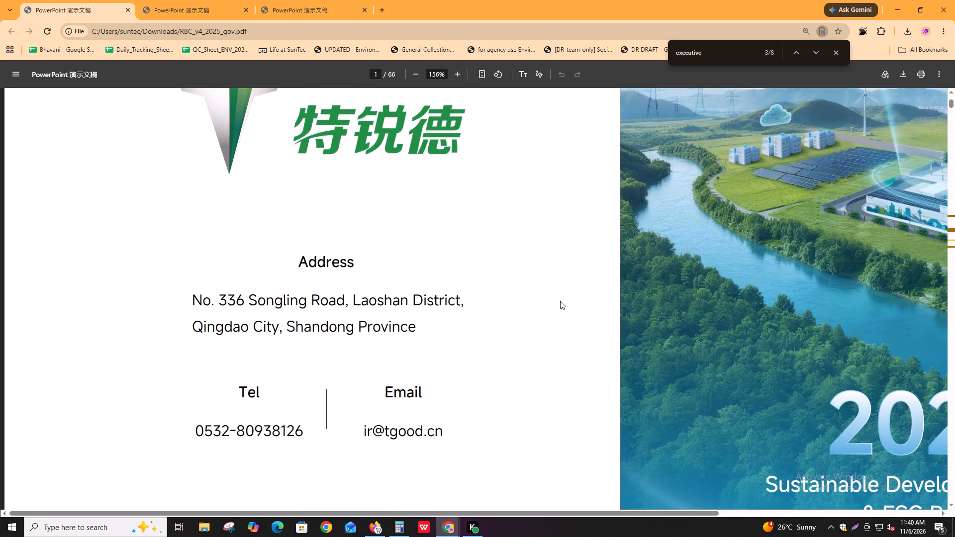
scroll(560, 301, "down", 17)
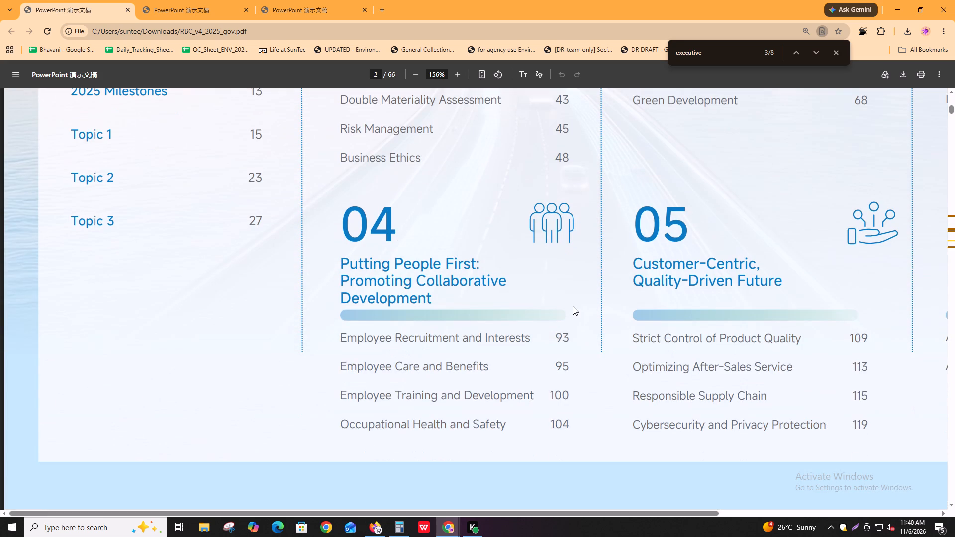
scroll(573, 306, "down", 2, "ctrl")
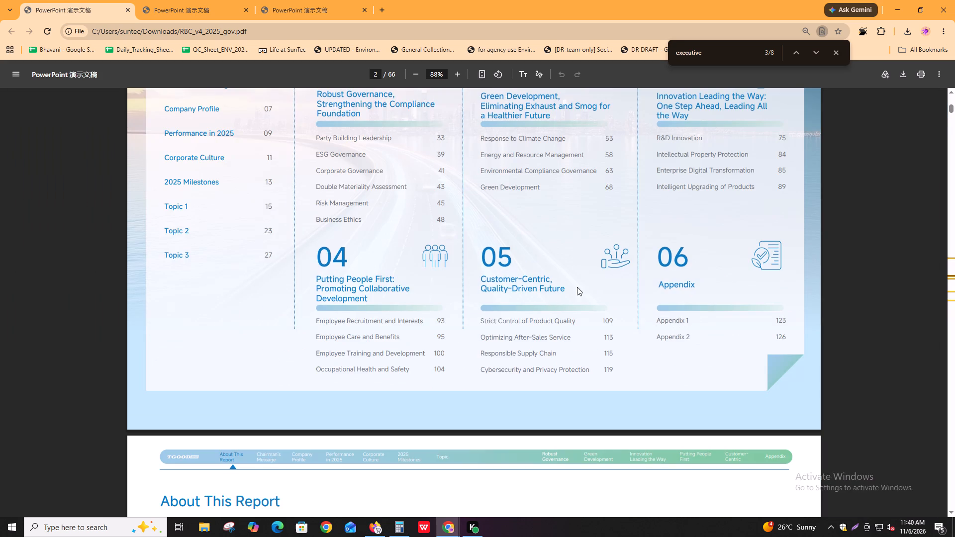
scroll(690, 262, "up", 2)
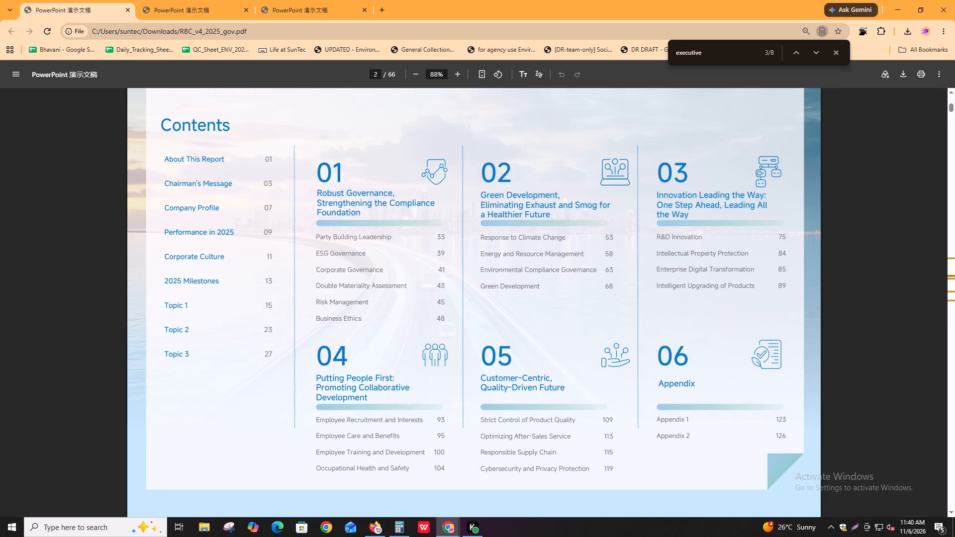
scroll(696, 274, "down", 12)
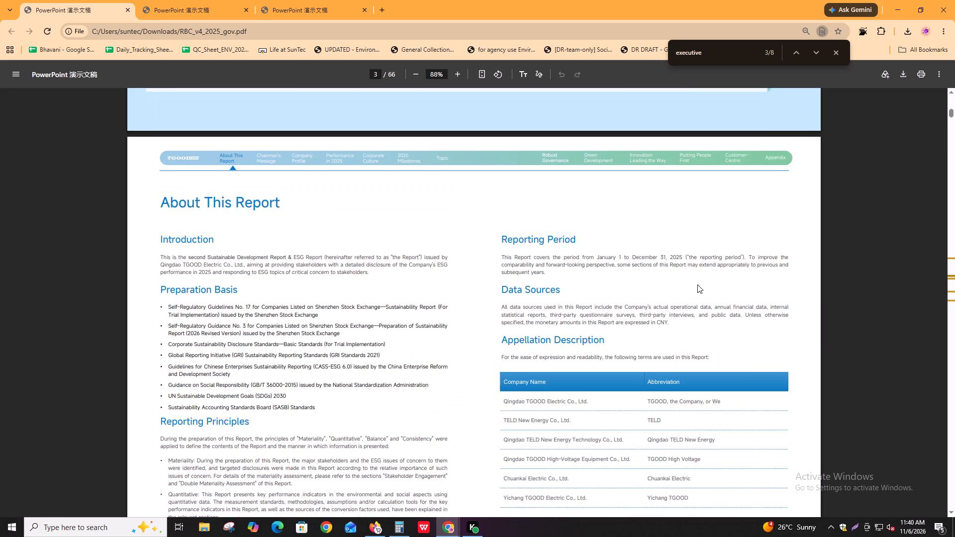
scroll(697, 284, "up", 2)
scroll(241, 323, "down", 7)
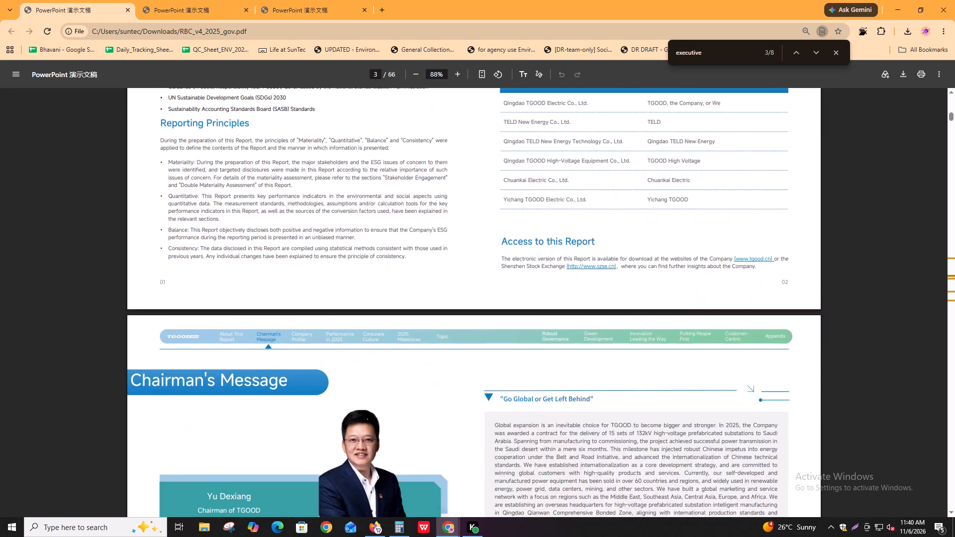
scroll(236, 335, "down", 5)
scroll(246, 347, "up", 2)
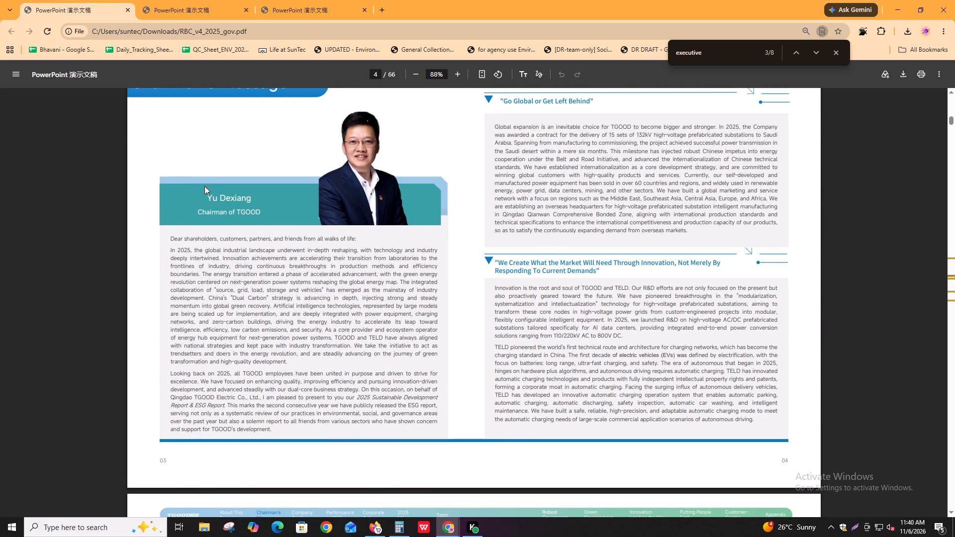
Copy the chairman's name from the Chairman's Message and search the report for it.
left_click_drag(206, 195, 270, 196)
key("ctrl+c")
key("ctrl+c")
key("ctrl+c")
key("ctrl+c")
key("ctrl+f")
key("ctrl+v")
key("Return")
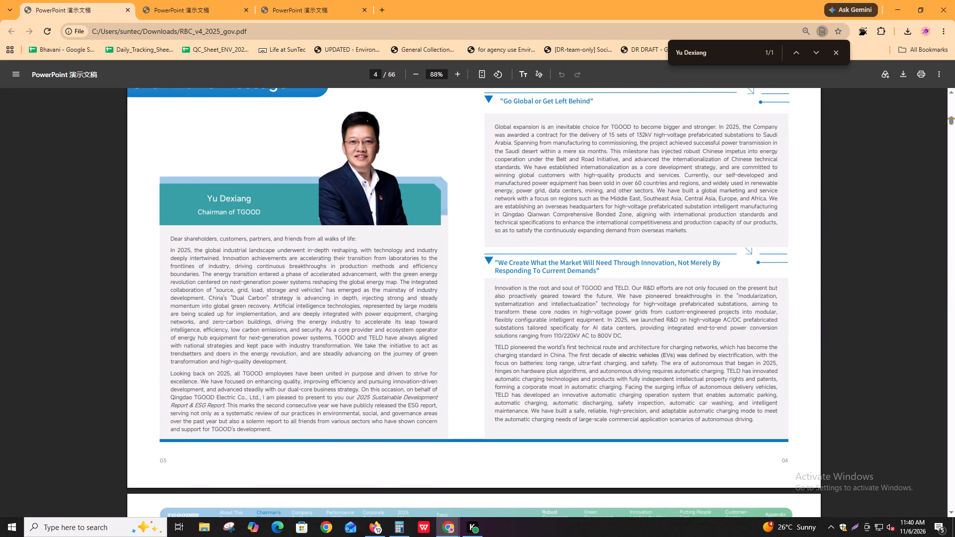
key("Return")
key("Return")
key("Return")
key("Return")
Skim the report from the Chairman's Message through Company Profile, Performance in 2025 and Corporate Culture to Topic 1 for board information.
scroll(193, 169, "down", 20)
scroll(193, 169, "down", 1)
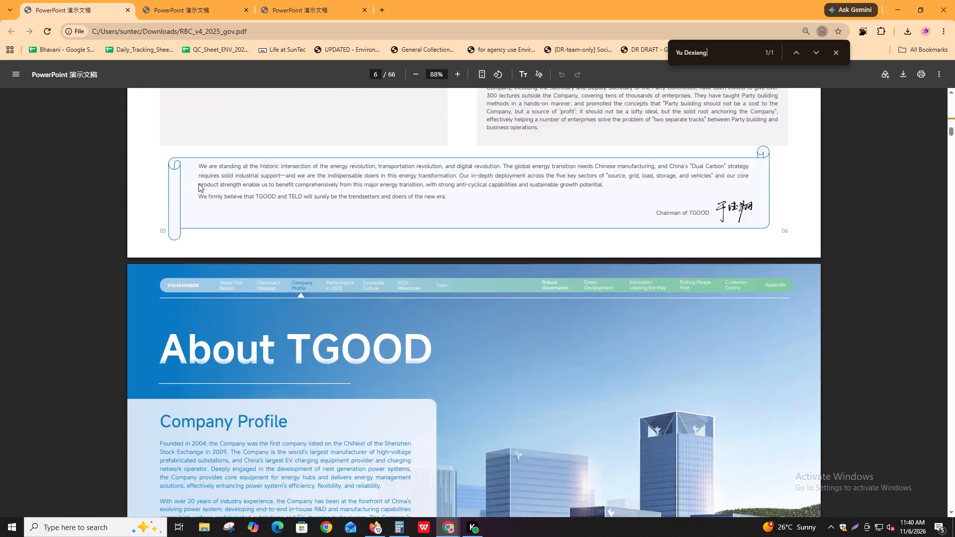
scroll(198, 183, "down", 20)
scroll(198, 183, "down", 4)
scroll(197, 185, "up", 18)
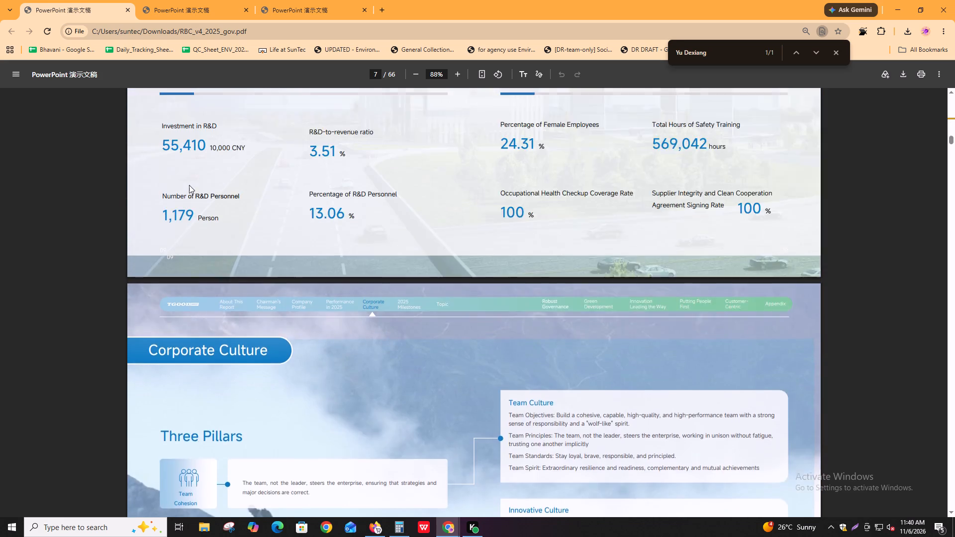
scroll(189, 184, "down", 9)
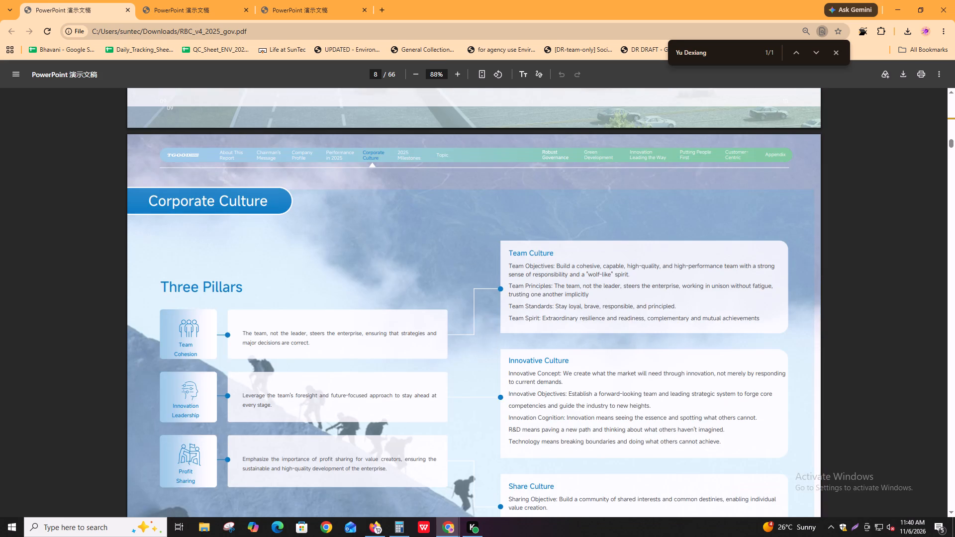
scroll(239, 194, "up", 8)
scroll(544, 281, "down", 10)
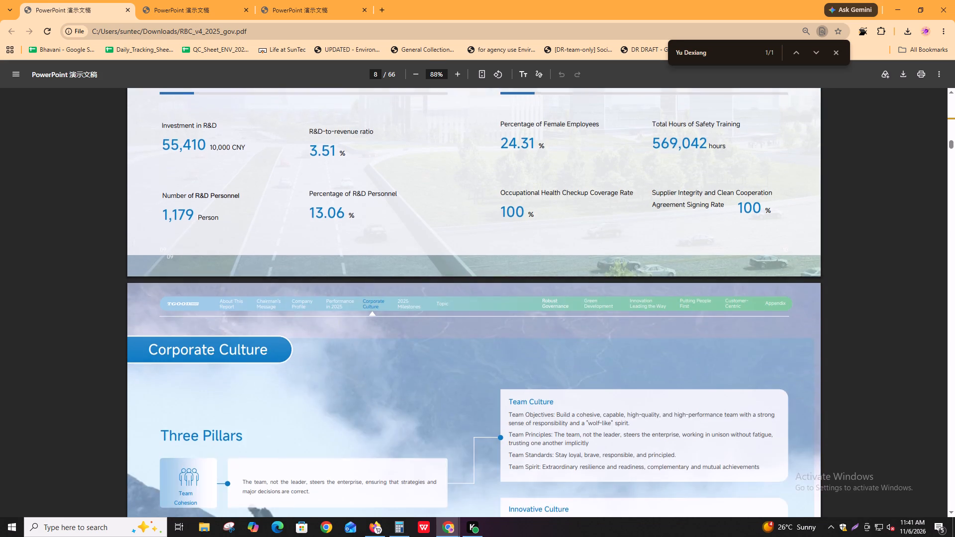
scroll(592, 303, "down", 5)
scroll(594, 303, "down", 20)
scroll(594, 303, "down", 1)
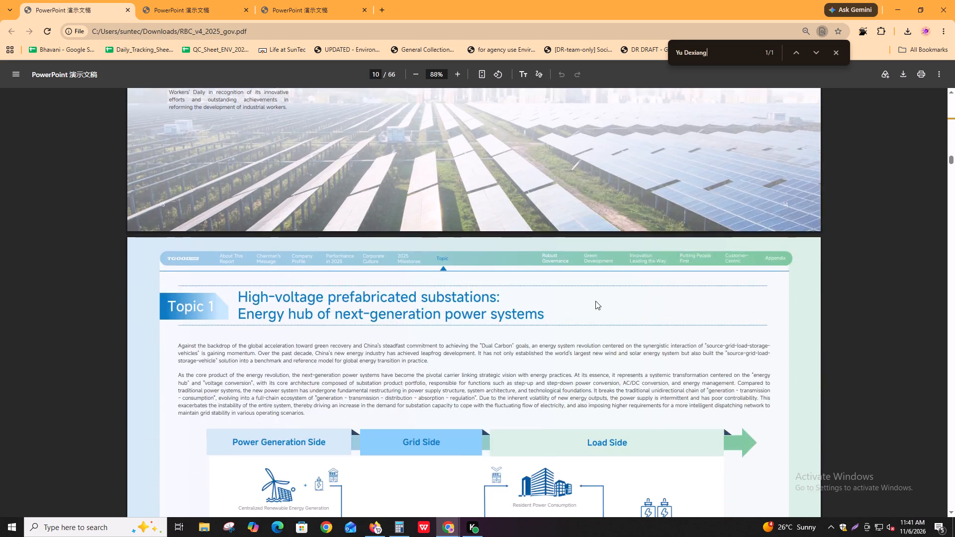
scroll(595, 301, "down", 9)
Search the report for "board" and go through the matches in the ESG Governance and Corporate Governance sections.
key("ctrl+f")
type("board")
key("Return")
key("Return")
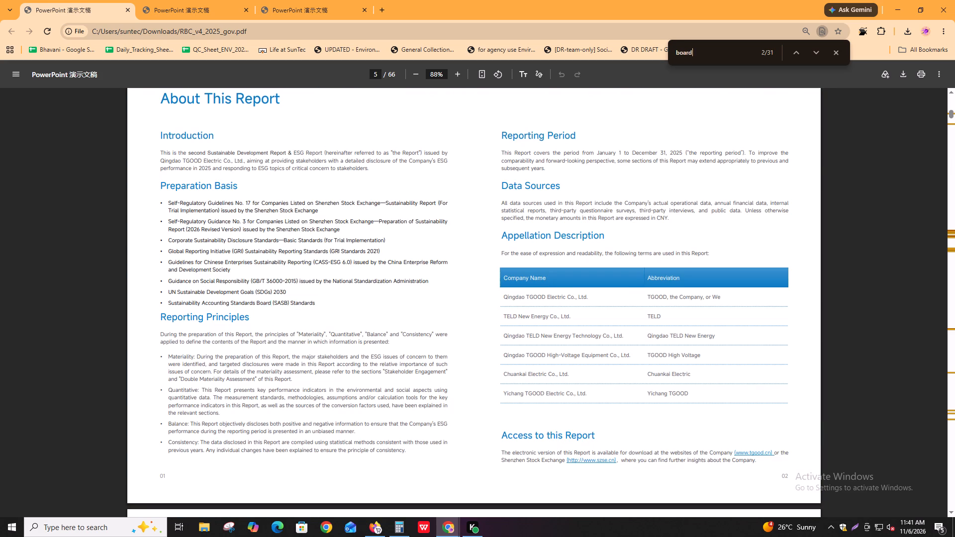
key("Return")
key("Return")
key("Return")
key("Return")
key("Return")
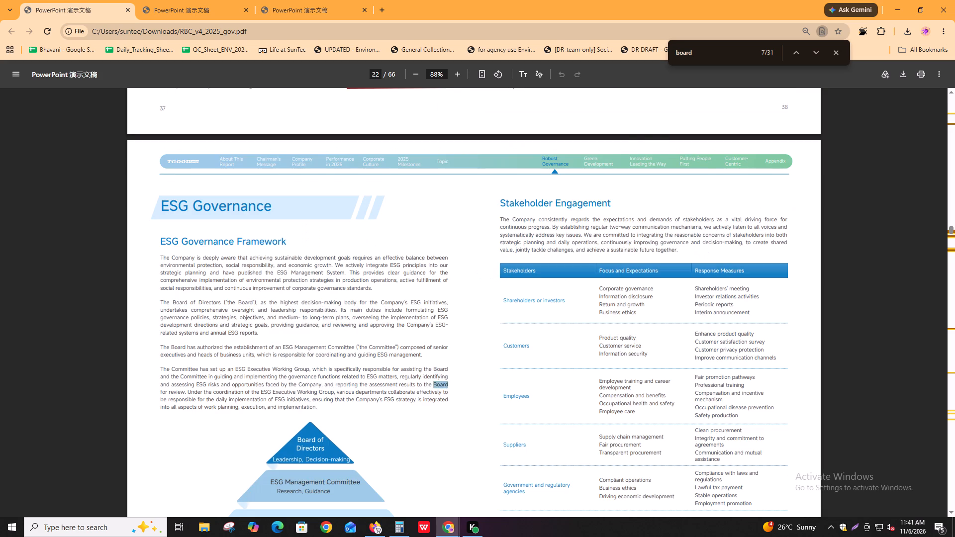
key("Return")
key("Return")
key("Return")
key("Return")
key("Return")
key("Return")
key("Return")
key("Return")
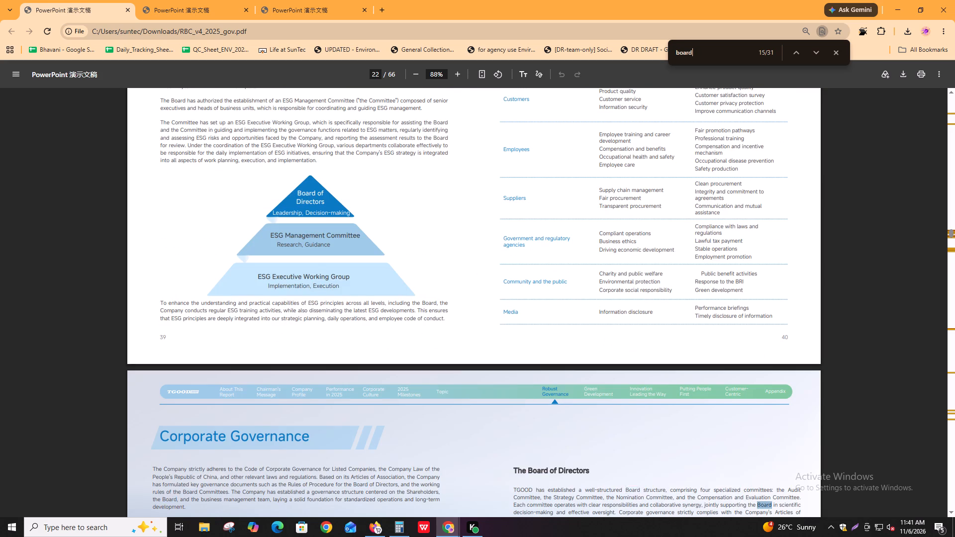
key("Return")
key("Return")
key("Return")
key("Return")
key("Return")
Search the report for "management" and step through the first matches.
key("ctrl+f")
type("management")
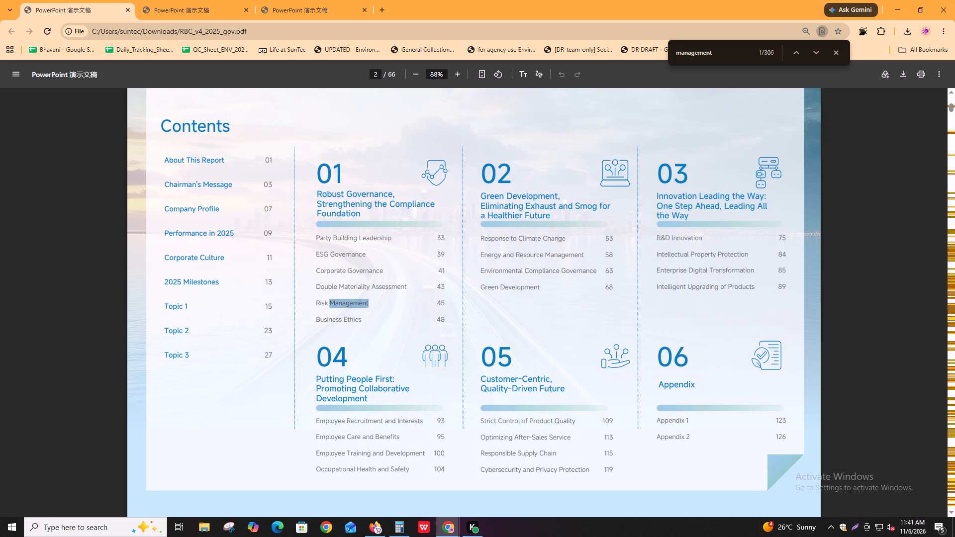
key("space")
key("Return")
key("Return")
key("Return")
key("Return")
key("Return")
key("Return")
key("Return")
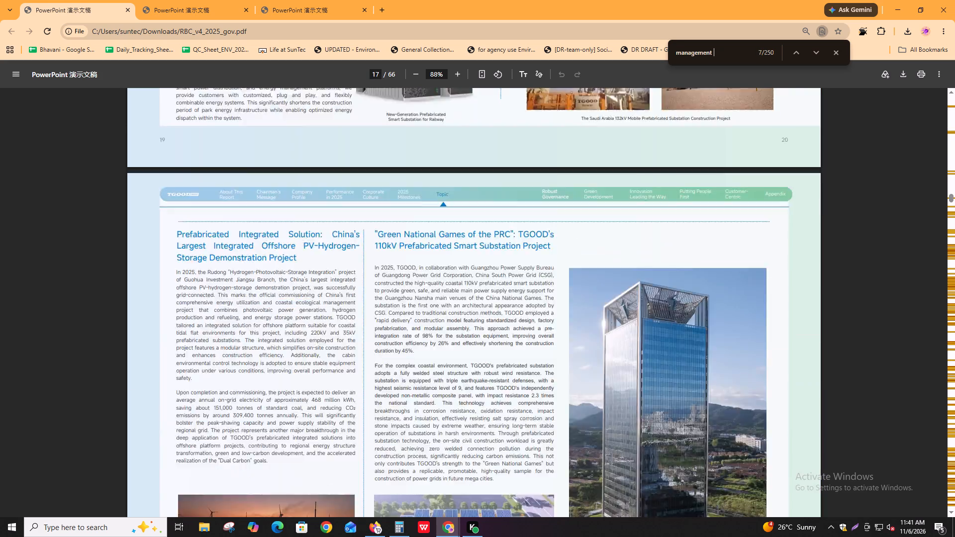
key("Return")
key("Return")
key("Return")
key("Return")
key("Return")
key("Return")
key("Return")
key("Return")
Narrow the search to "management team" and go through all its matches in the report.
type("team")
key("Return")
key("shift+Return")
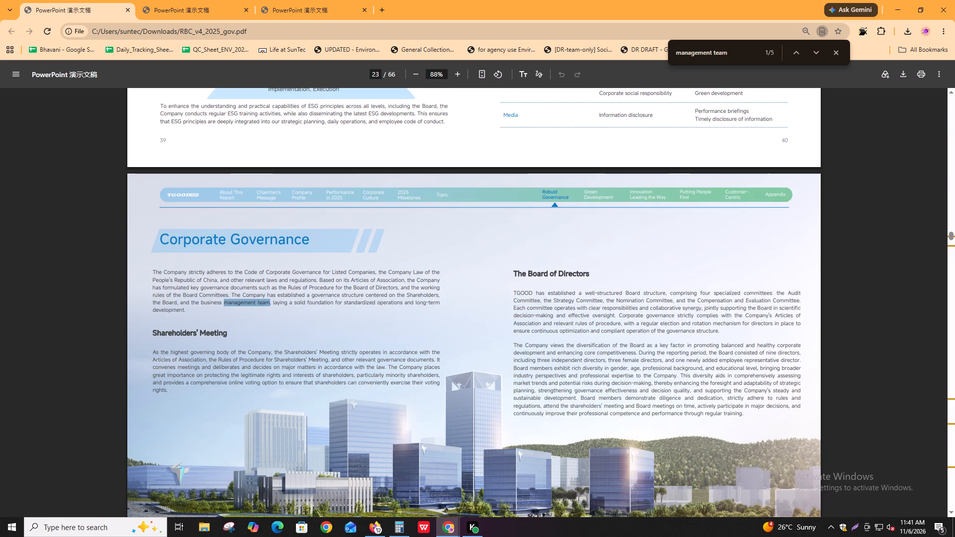
key("Return")
key("Return")
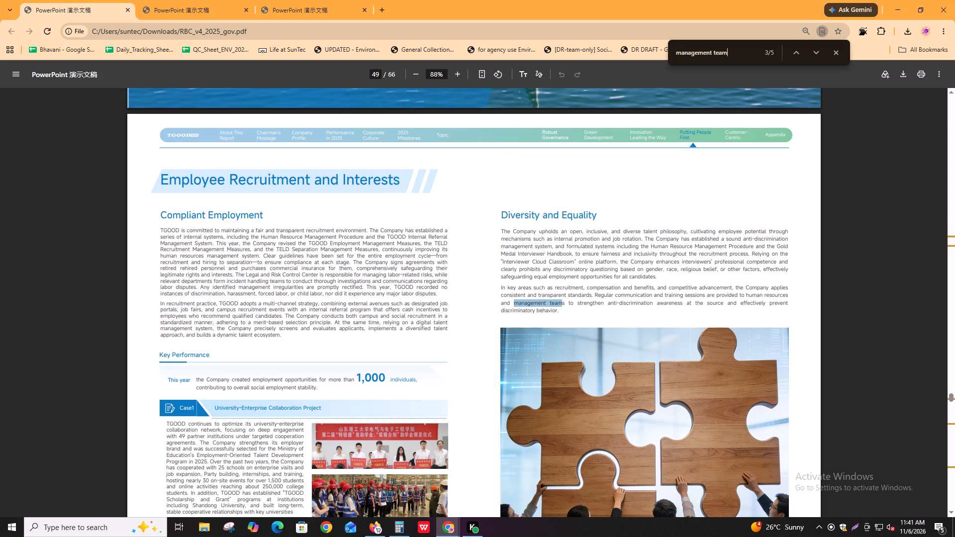
key("Return")
key("Return")
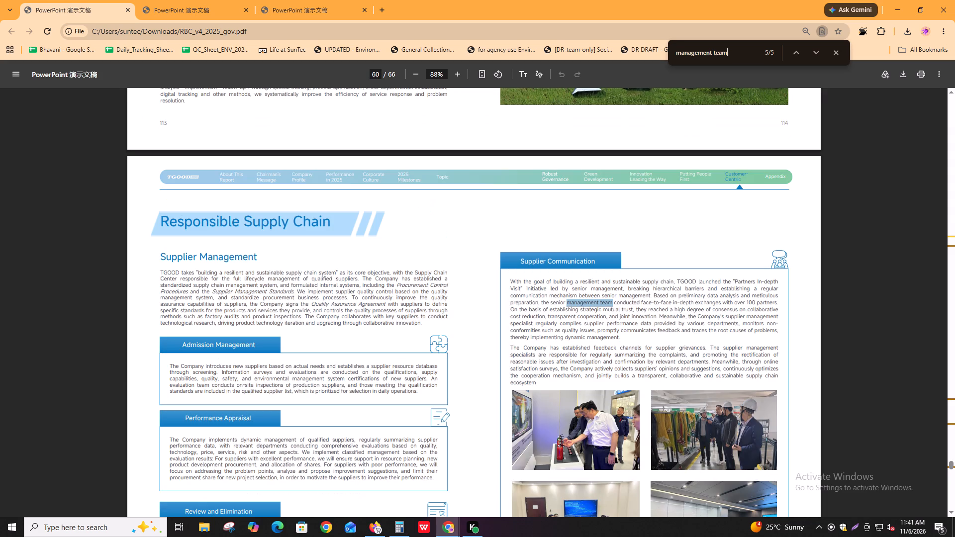
key("Return")
key("Return")
key("Return")
key("Return")
key("Return")
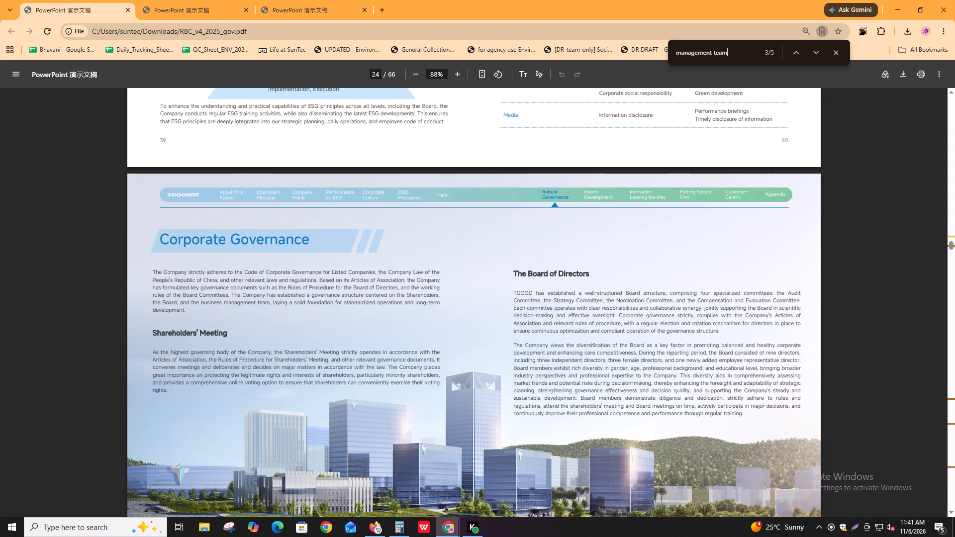
key("ctrl+f")
type("in")
type("dependen")
key("Return")
key("shift+Return")
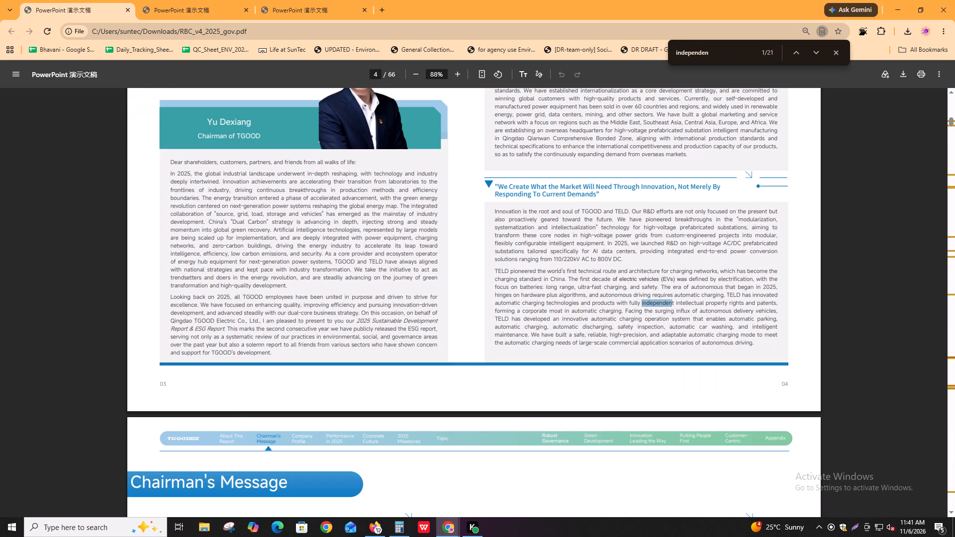
scroll(751, 369, "up", 2, "ctrl")
key("Return")
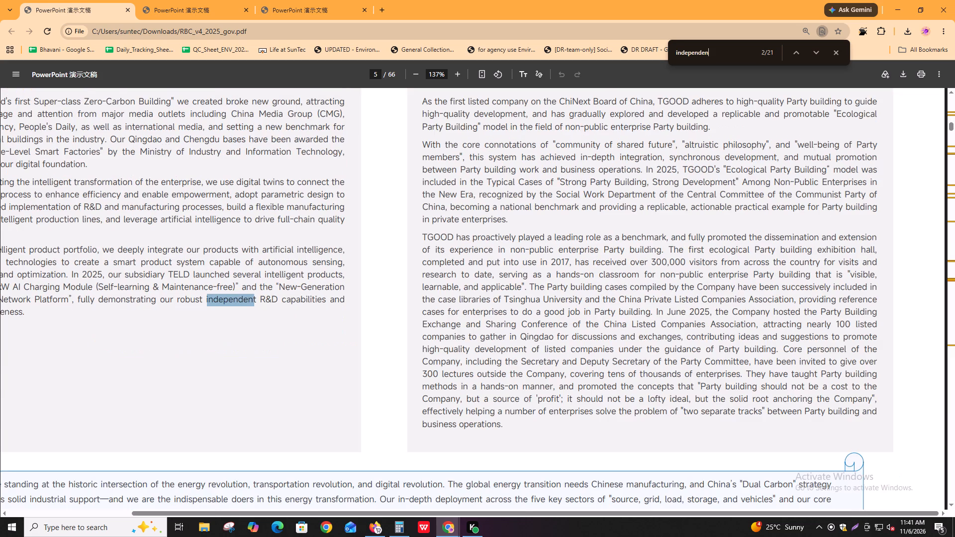
key("Return")
key("Return")
key("shift+Return")
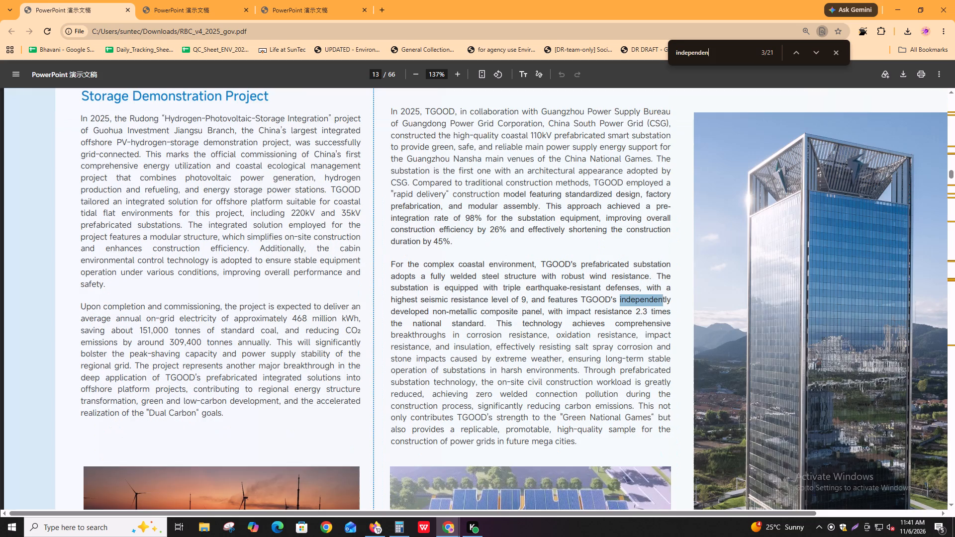
key("Return")
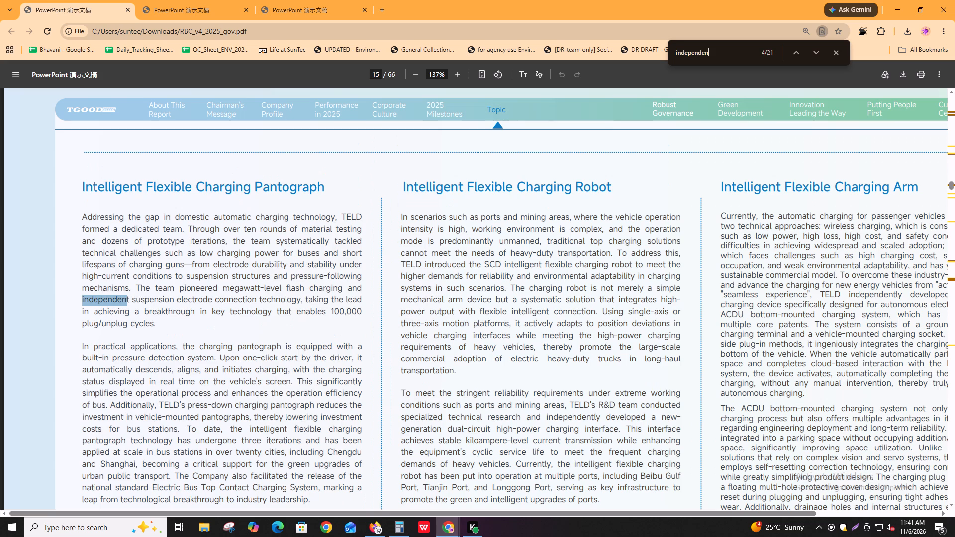
key("Return")
key("Return")
key("Return")
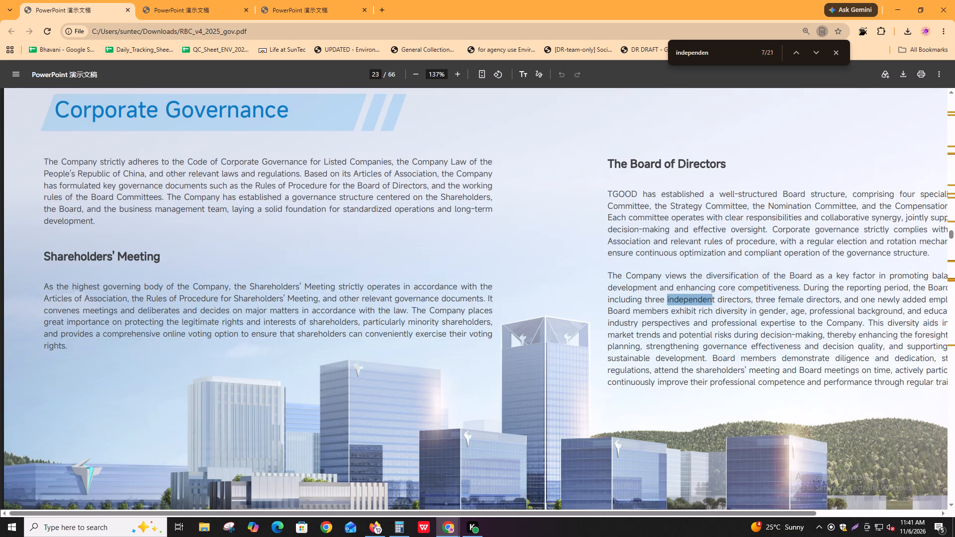
key("shift+Return")
key("Return")
key("Return")
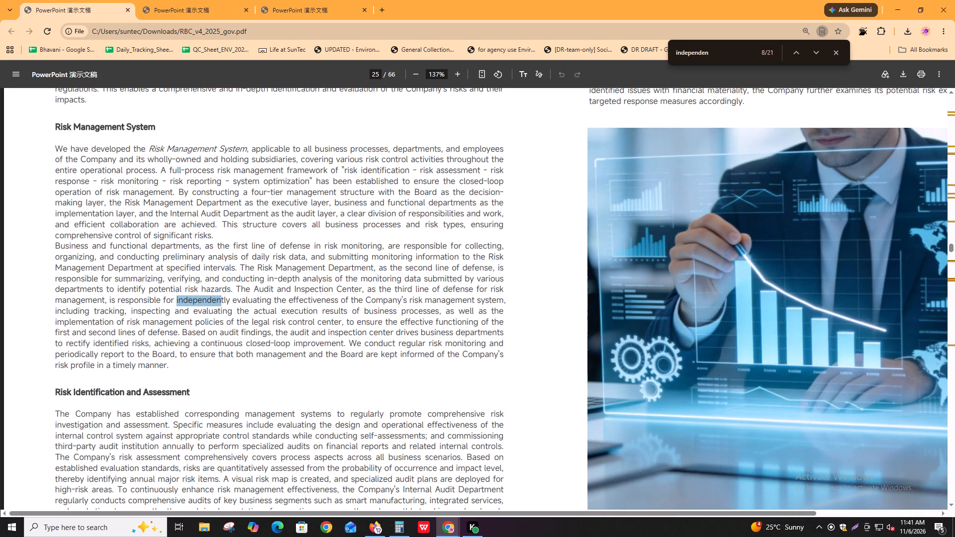
key("Return")
key("Return")
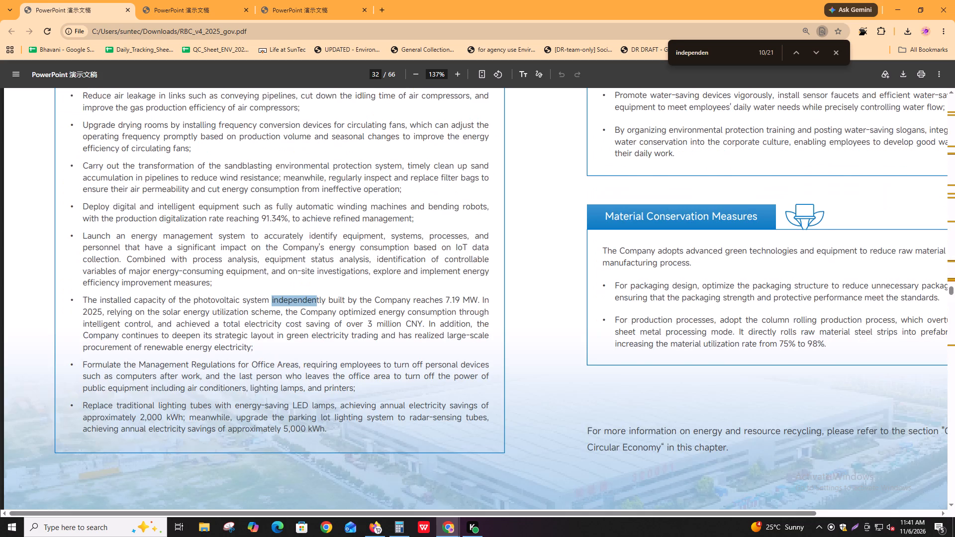
key("Return")
key("Return")
key("Return")
key("Return")
key("Return")
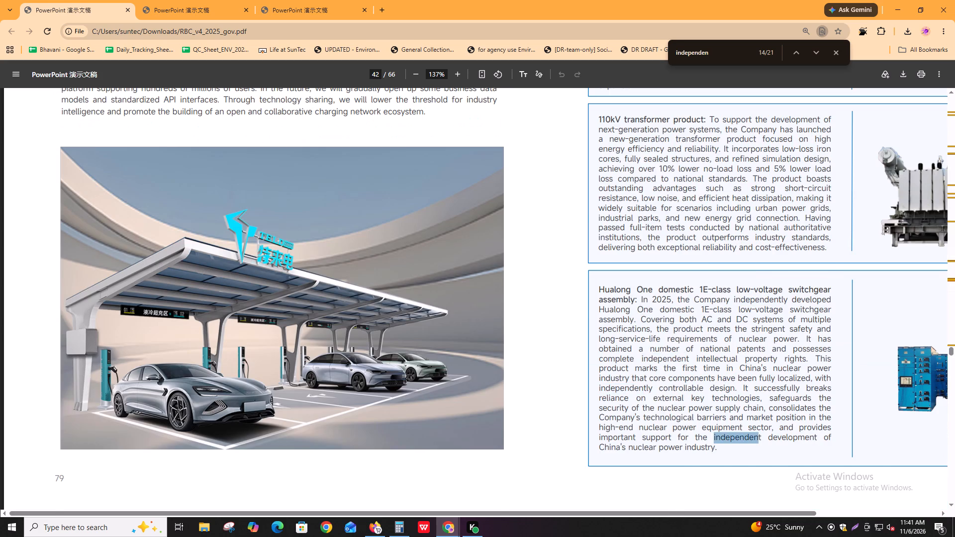
key("Return")
key("Return")
key("Return")
key("Return")
key("Return")
key("Return")
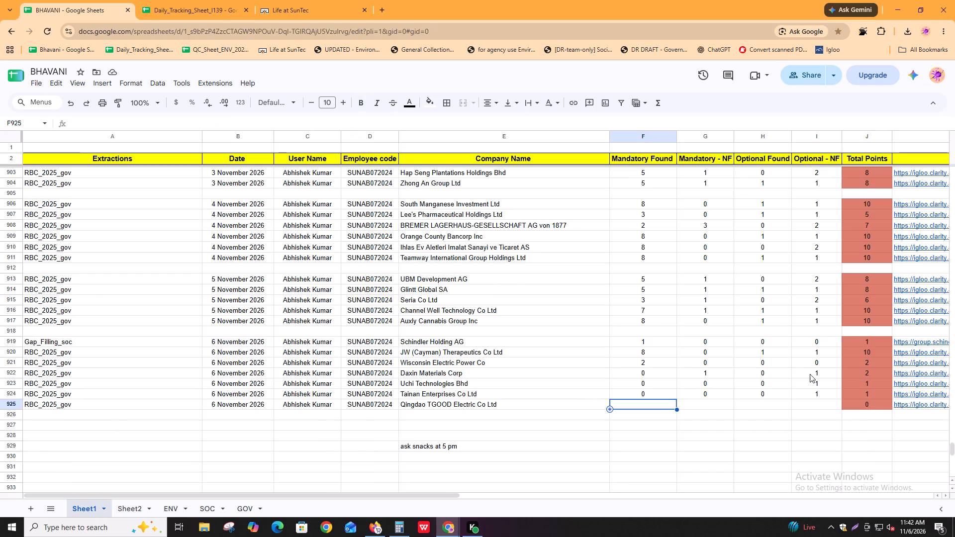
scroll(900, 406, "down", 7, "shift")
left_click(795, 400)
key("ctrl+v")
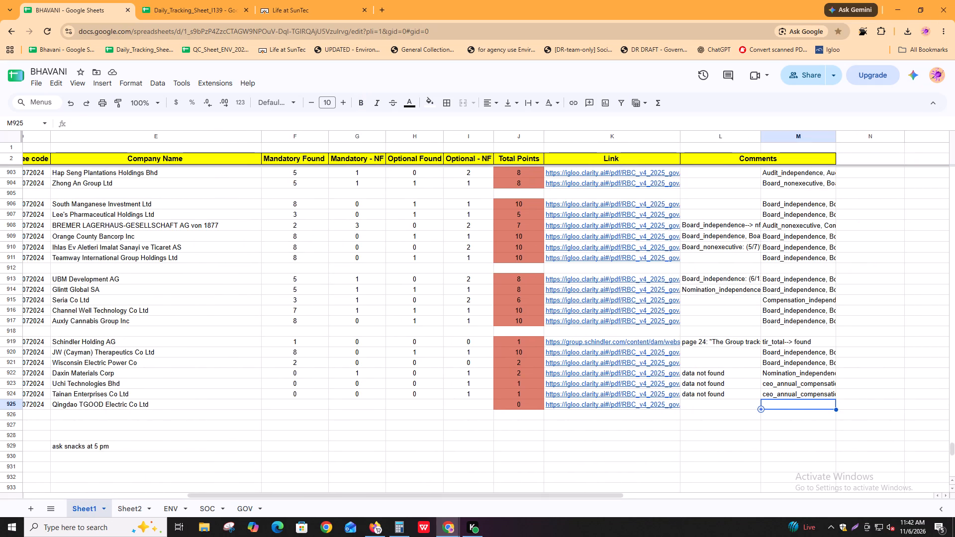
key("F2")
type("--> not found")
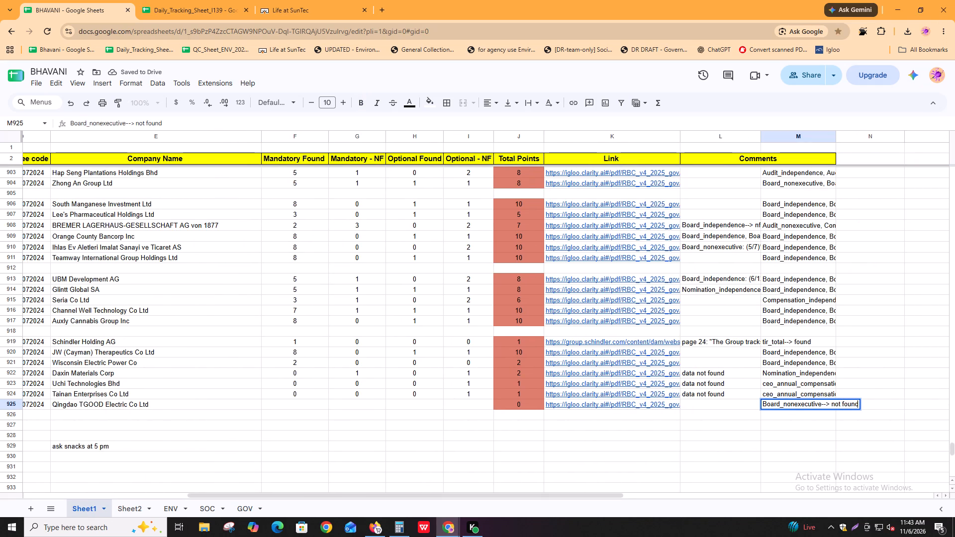
Examine the comments and found statuses logged for the preceding companies in rows 920 to 924.
double_click(818, 394)
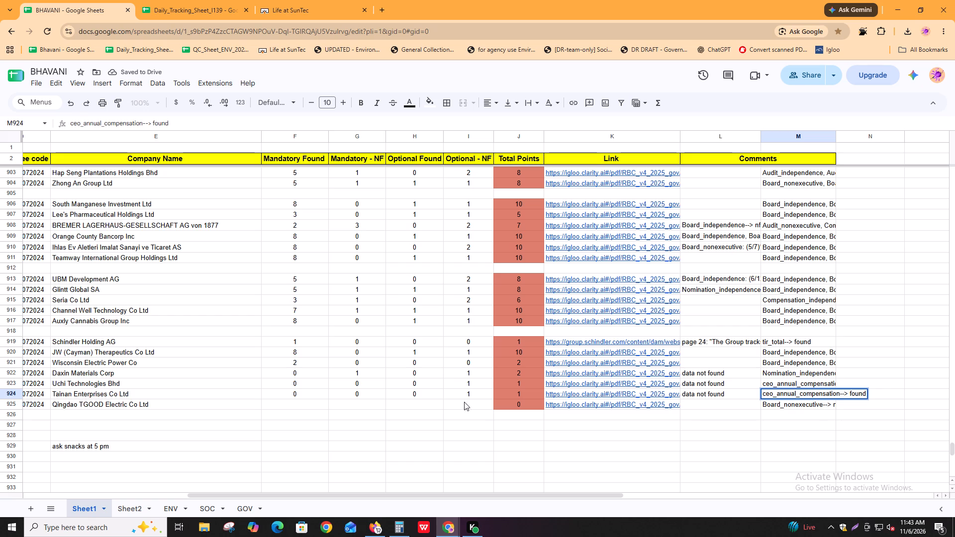
left_click(164, 390)
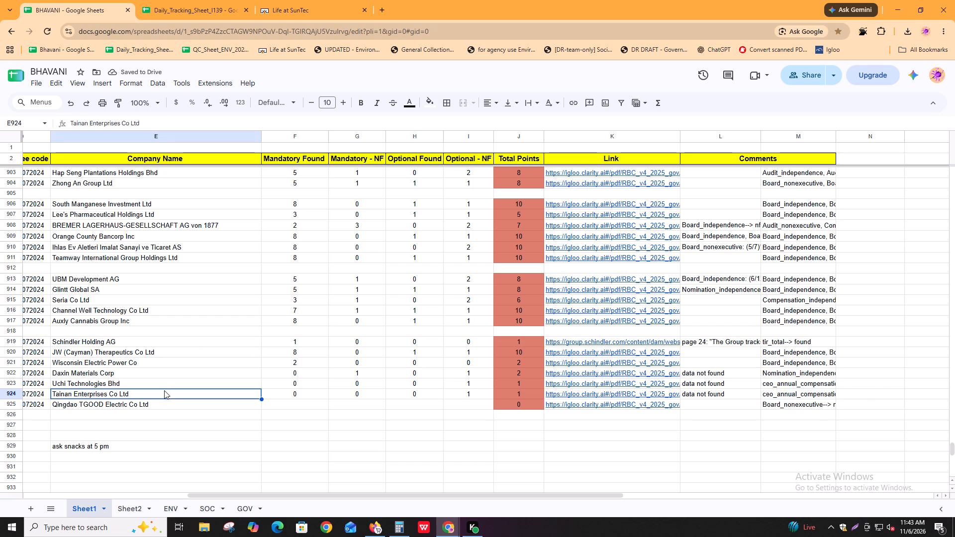
left_click(166, 387)
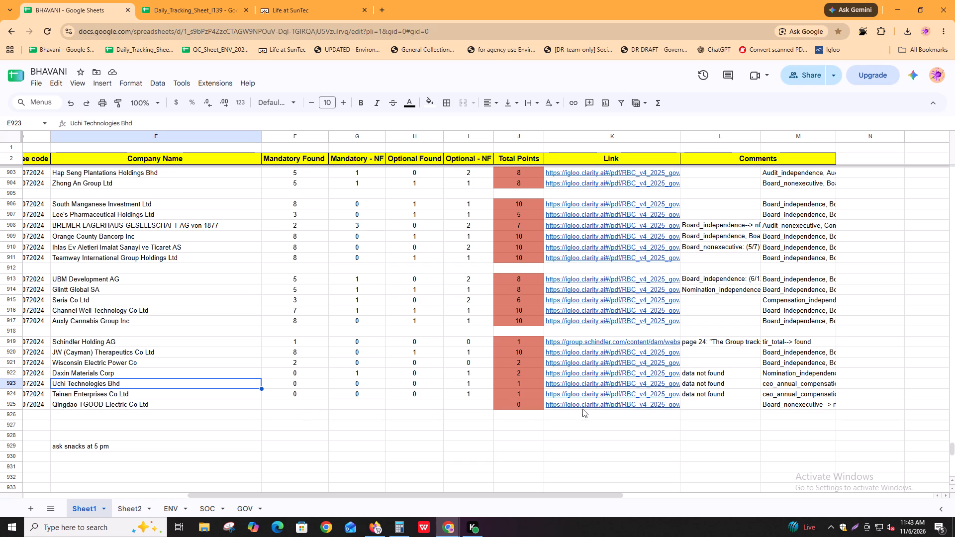
left_click(771, 379)
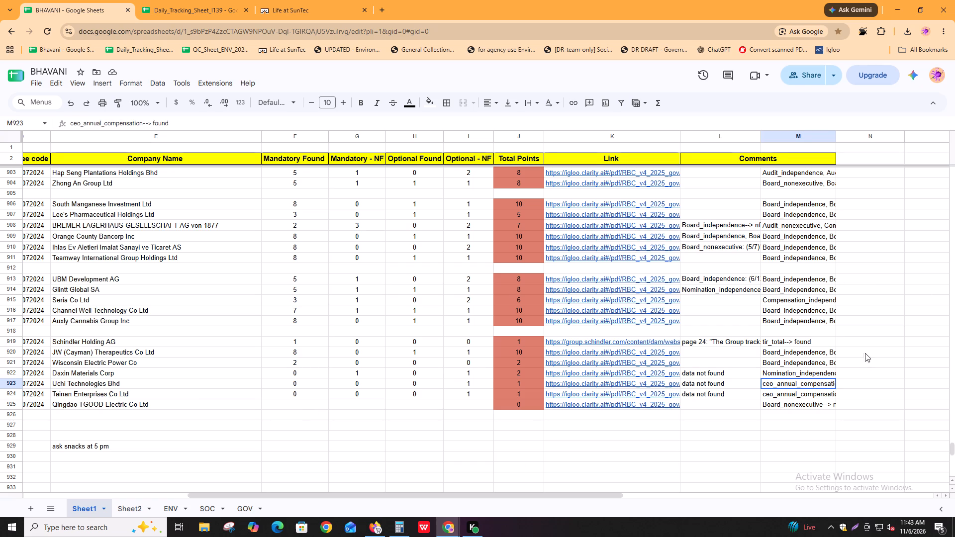
scroll(832, 396, "down", 3, "shift")
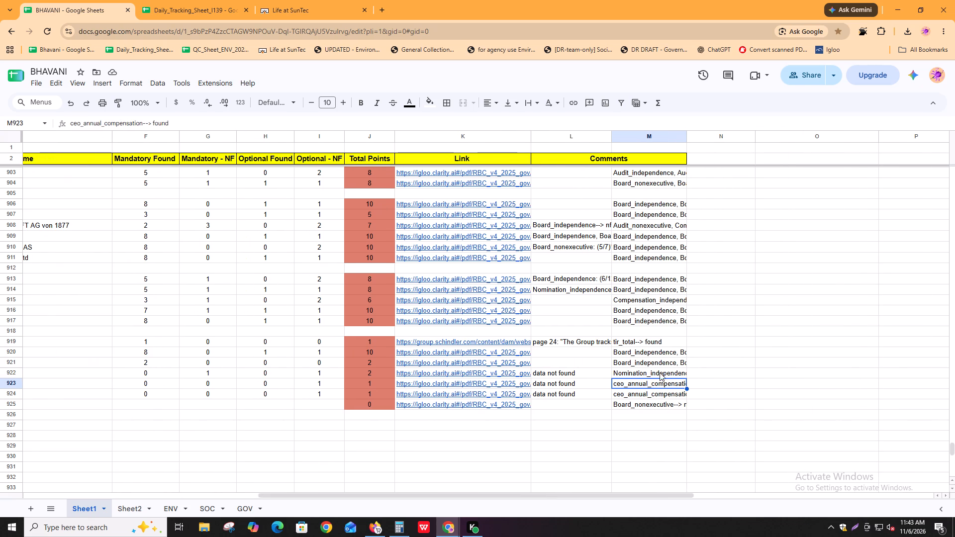
double_click(659, 381)
left_click(802, 391)
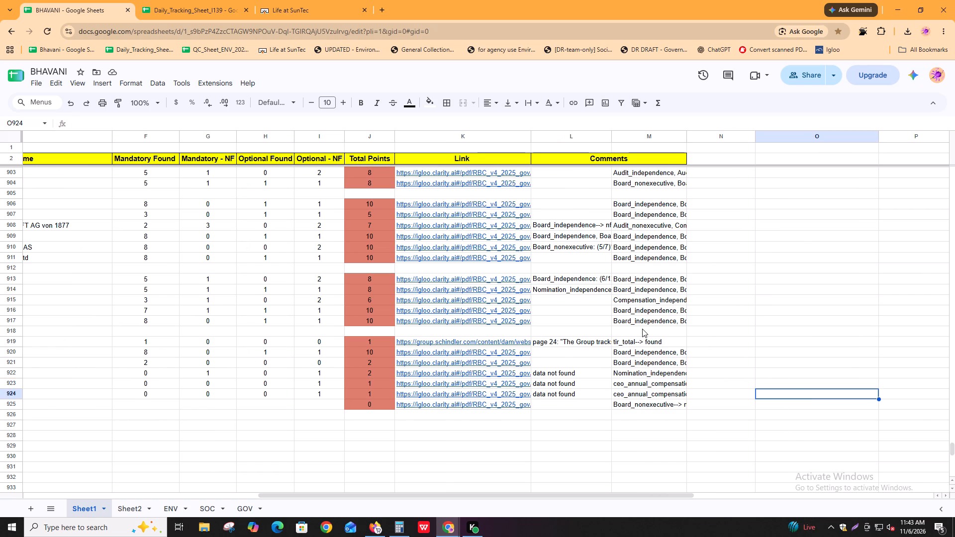
double_click(644, 360)
left_click(663, 394)
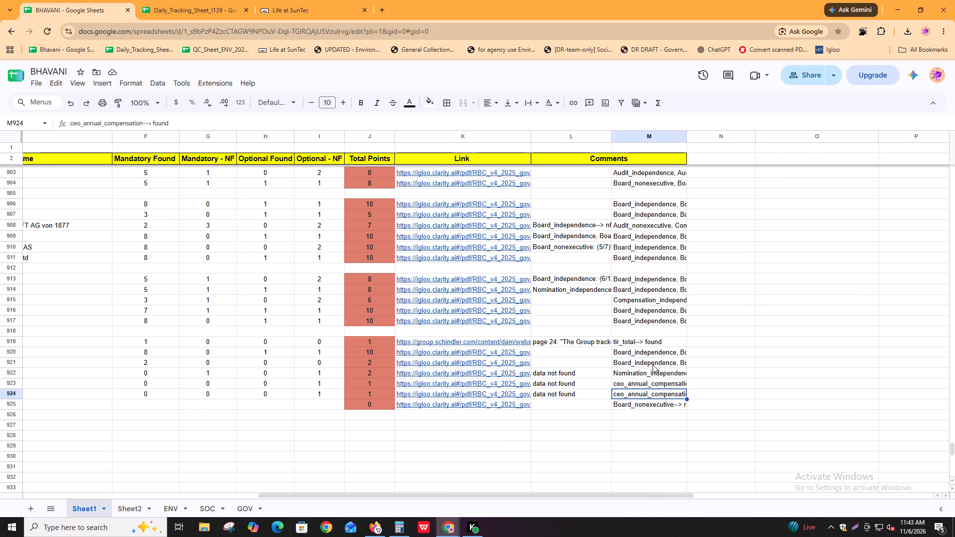
double_click(652, 352)
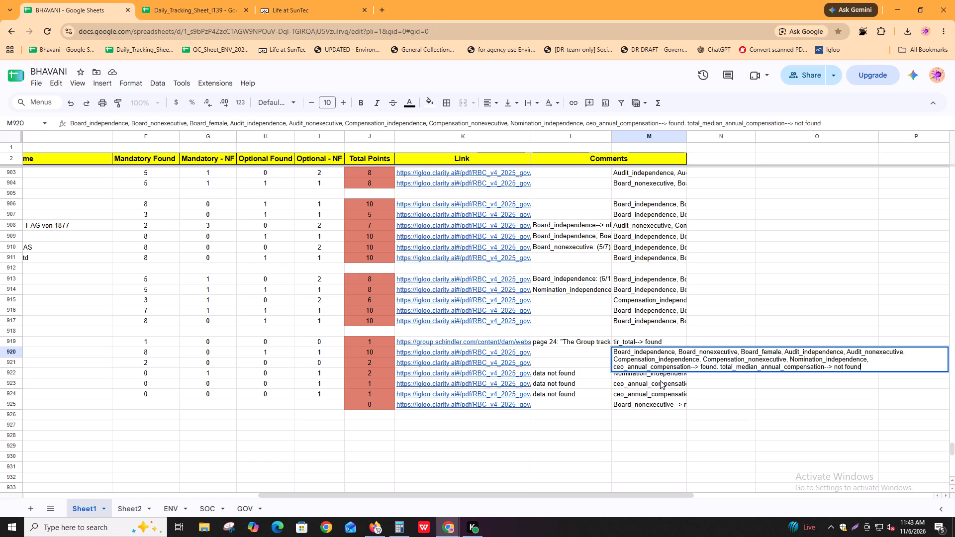
left_click(662, 380)
double_click(660, 375)
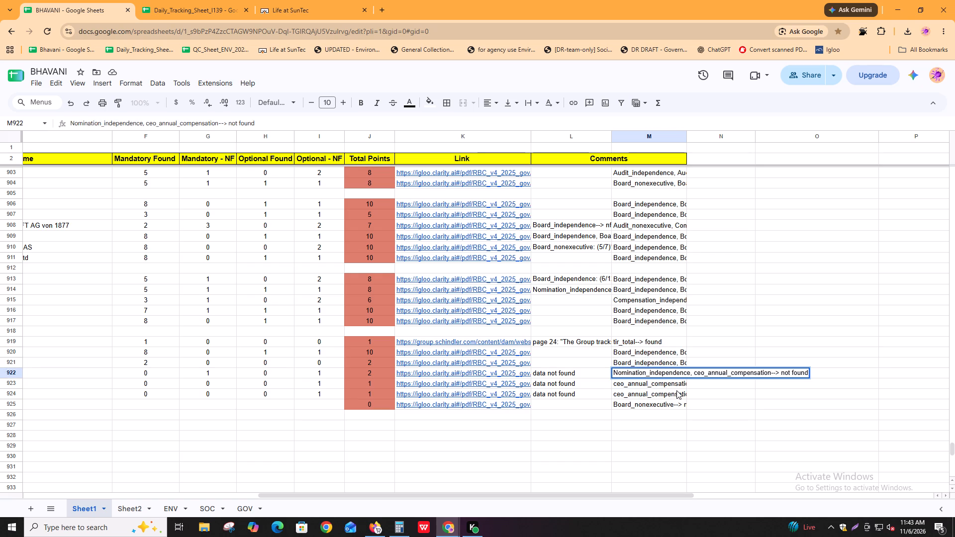
left_click(711, 392)
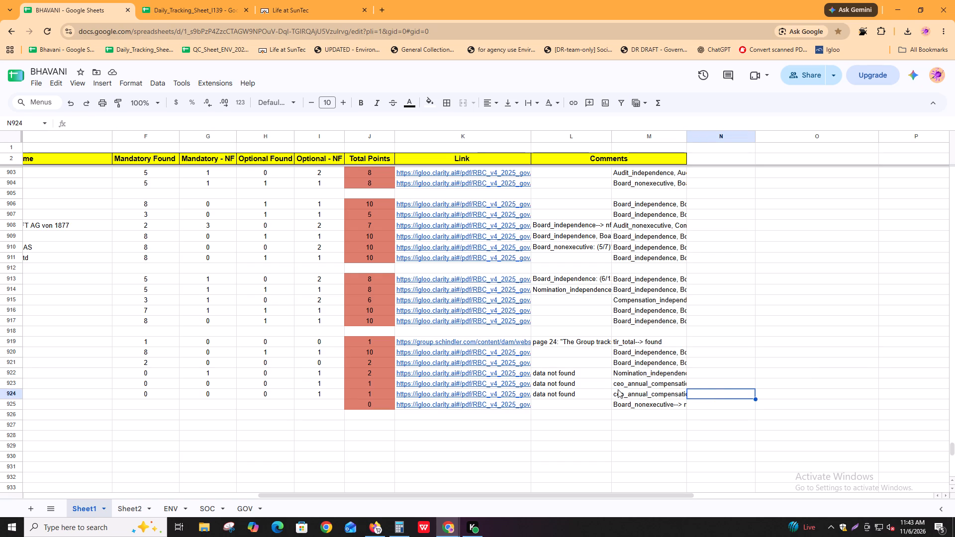
left_click(590, 396)
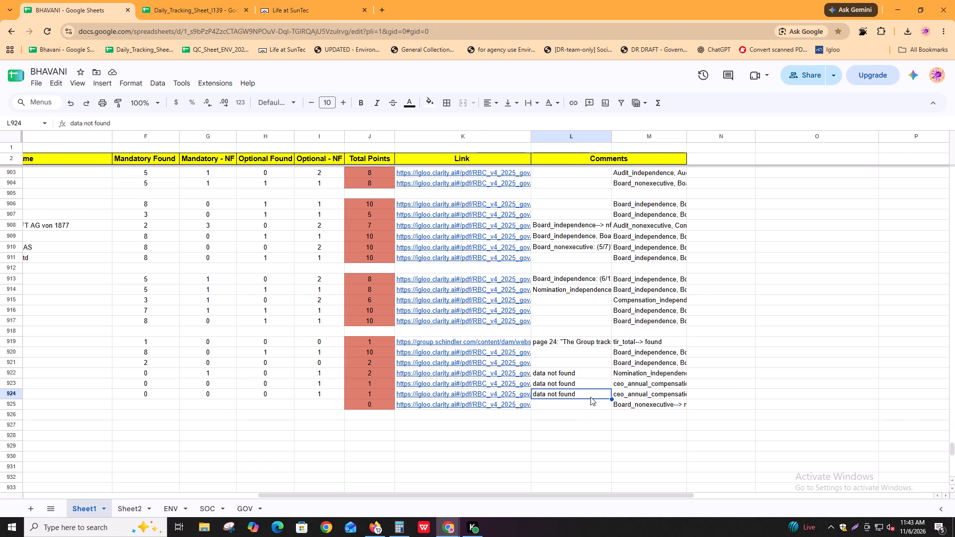
scroll(590, 397, "up", 3, "shift")
scroll(590, 397, "down", 3, "shift")
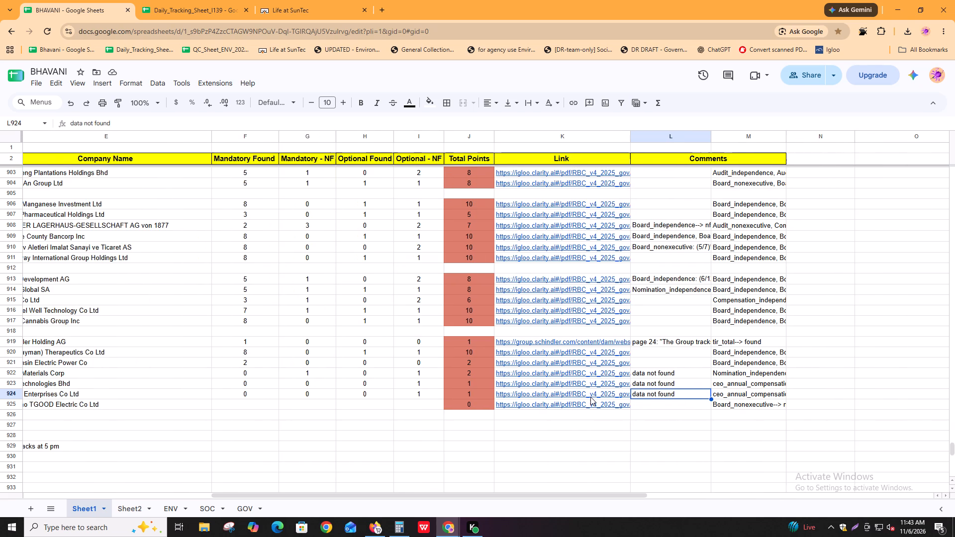
Undo the recent Sheet1 entries, covering Qingdao TGOOD's row 925 and the latest comments in rows 924 and 923.
key("ctrl+z")
key("ctrl+z")
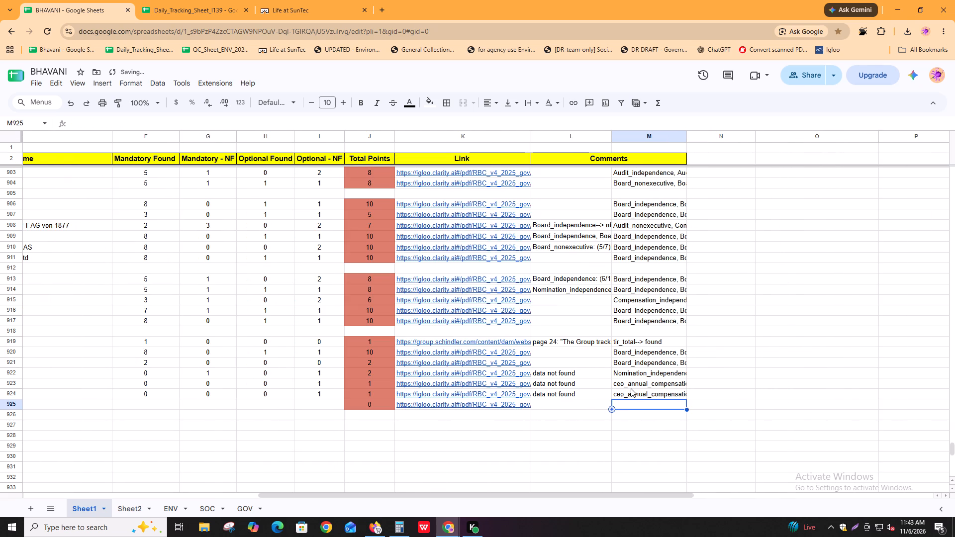
key("ctrl+z")
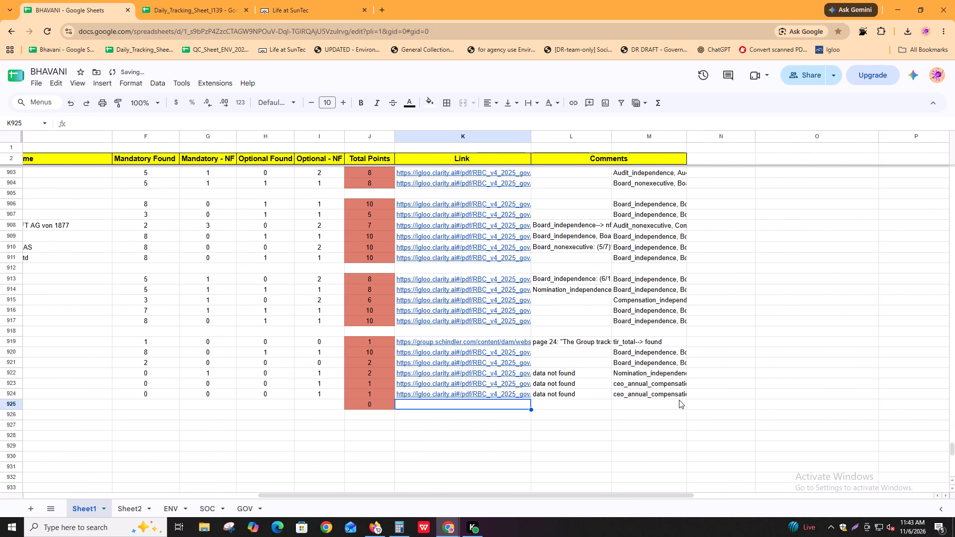
key("ctrl+z")
key("ctrl+z")
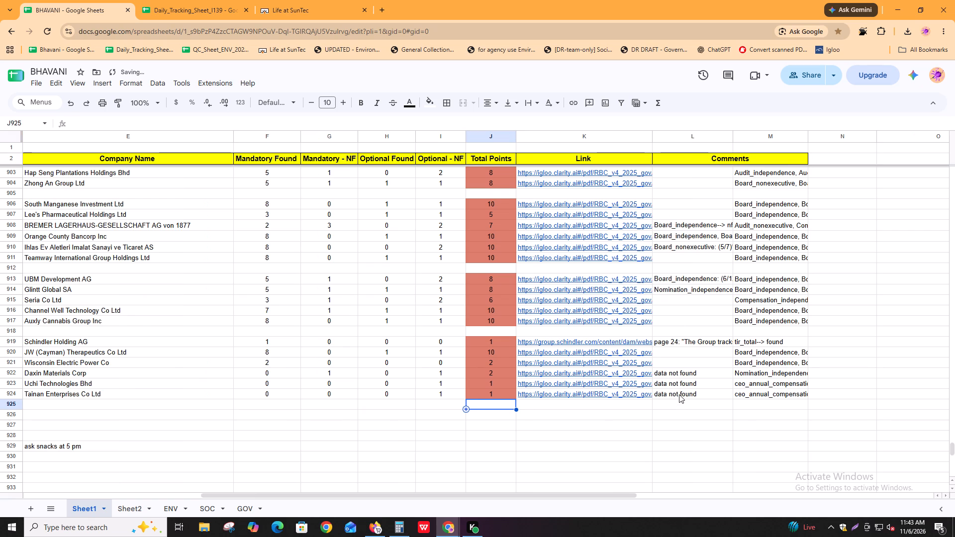
key("ctrl+z")
key("ctrl+z")
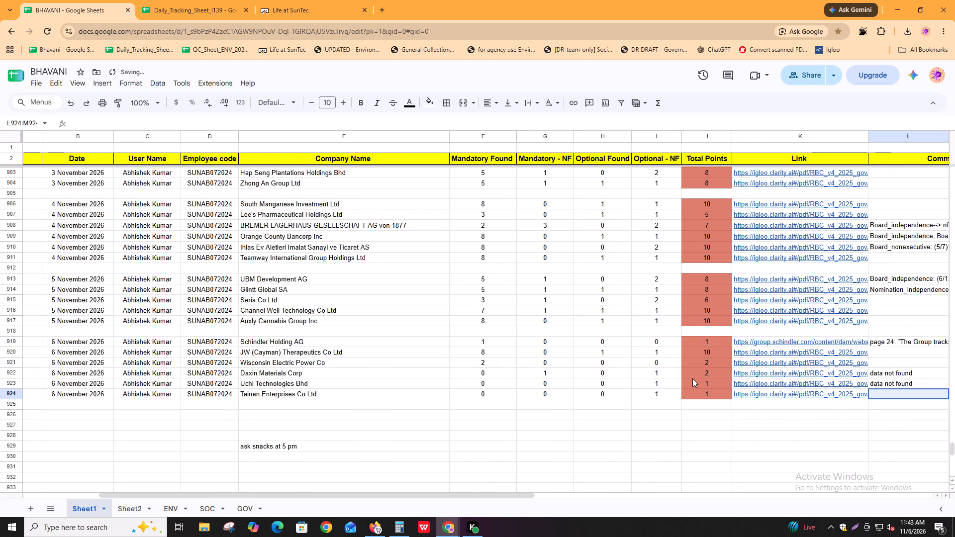
scroll(793, 469, "down", 3, "shift")
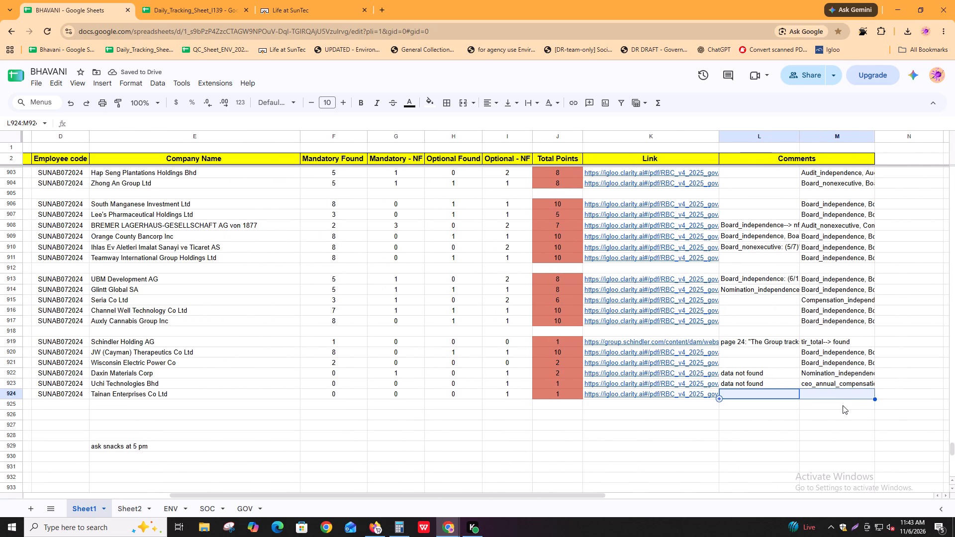
key("ctrl+z")
Set Tainan Enterprises' Optional - NF count to 0 and its Optional Found count to 1 in row 924.
left_click(774, 396)
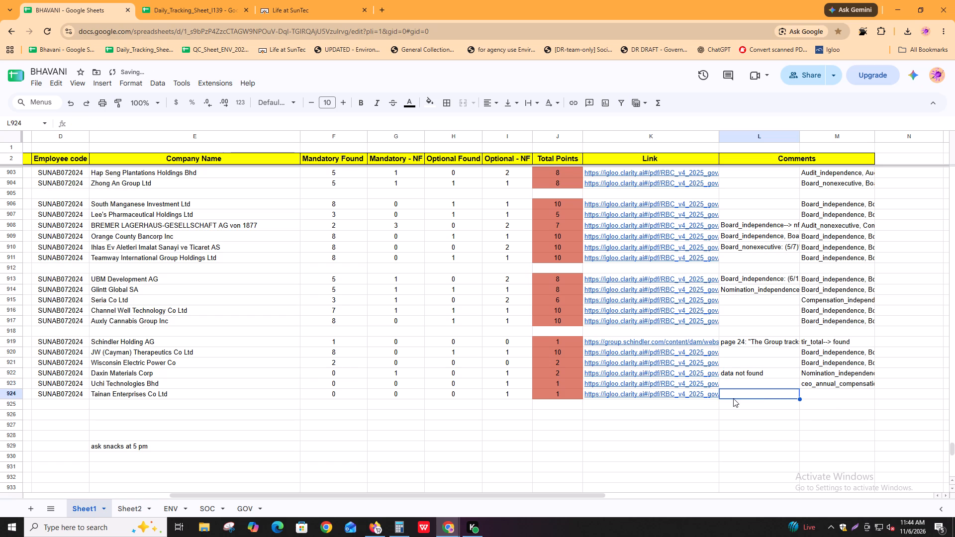
left_click(488, 395)
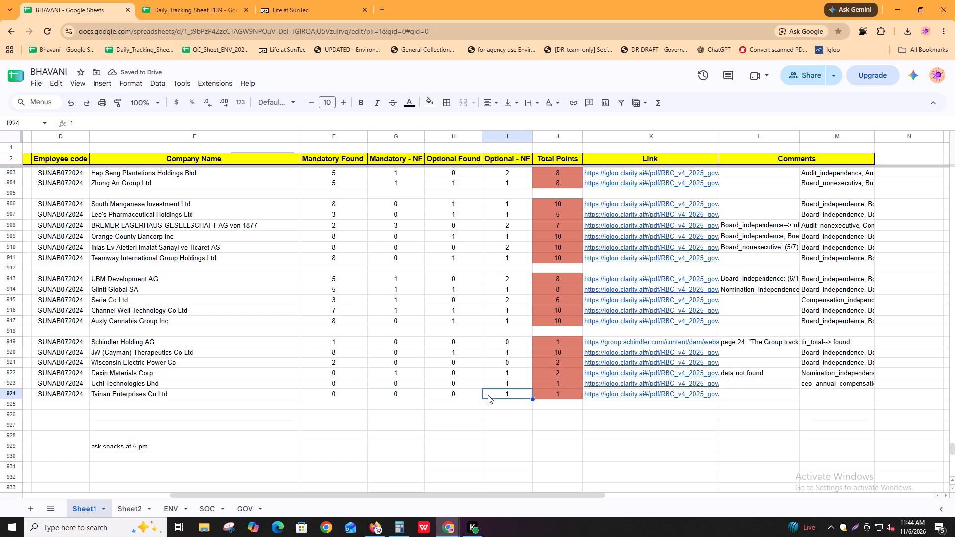
key("0")
key("Left")
key("1")
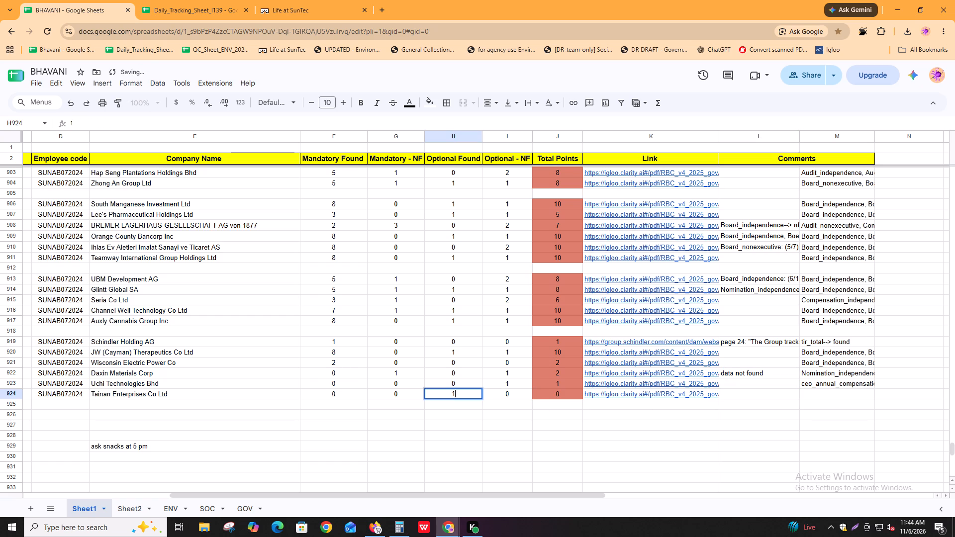
key("Right")
key("Right")
key("Right")
key("Right")
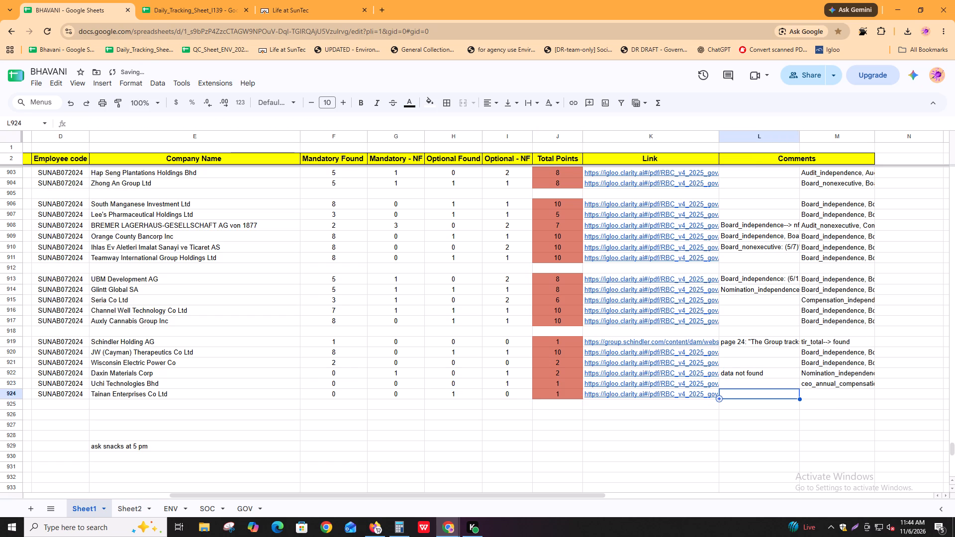
Fill the comment "ceo_annual_compensation--> found" from M923 down into M924 for Tainan Enterprises.
key("Down")
key("Up")
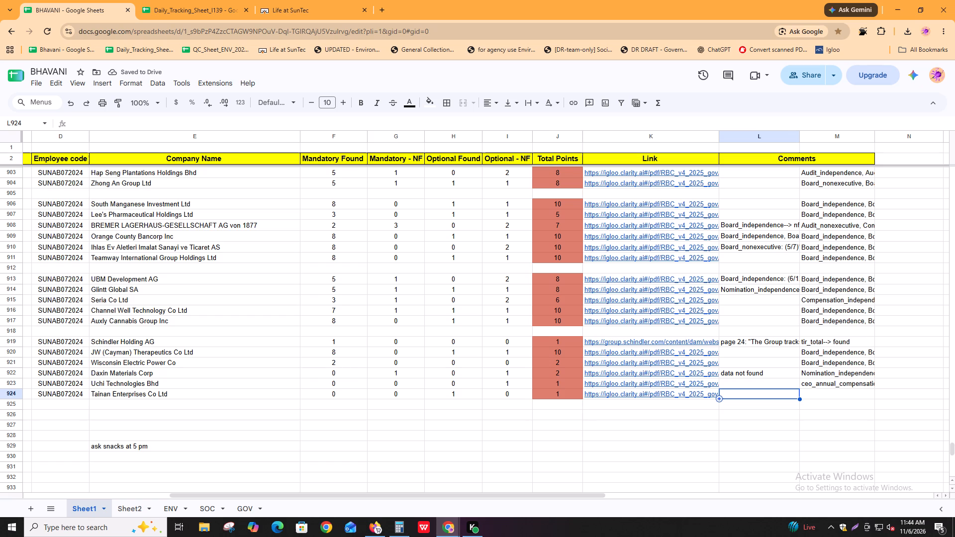
key("Right")
key("Up")
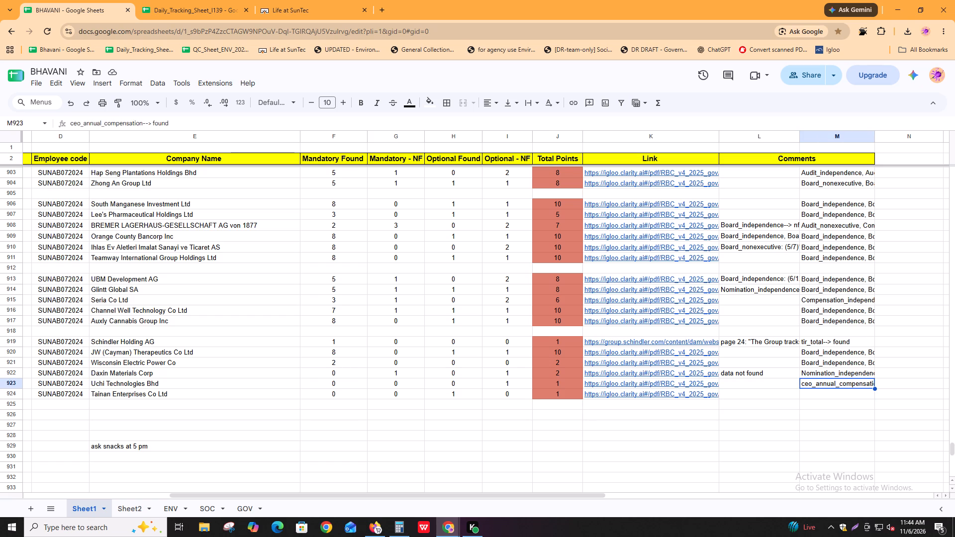
key("shift+Down")
key("ctrl+d")
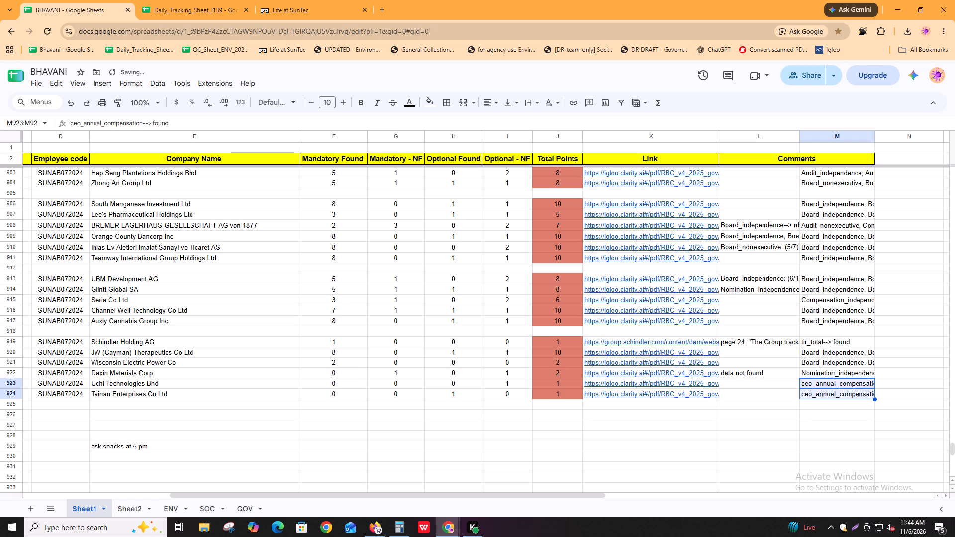
Copy the comment "data not found" from Daxin Materials' cell L922 into Tainan Enterprises' cell L924.
left_click(735, 396)
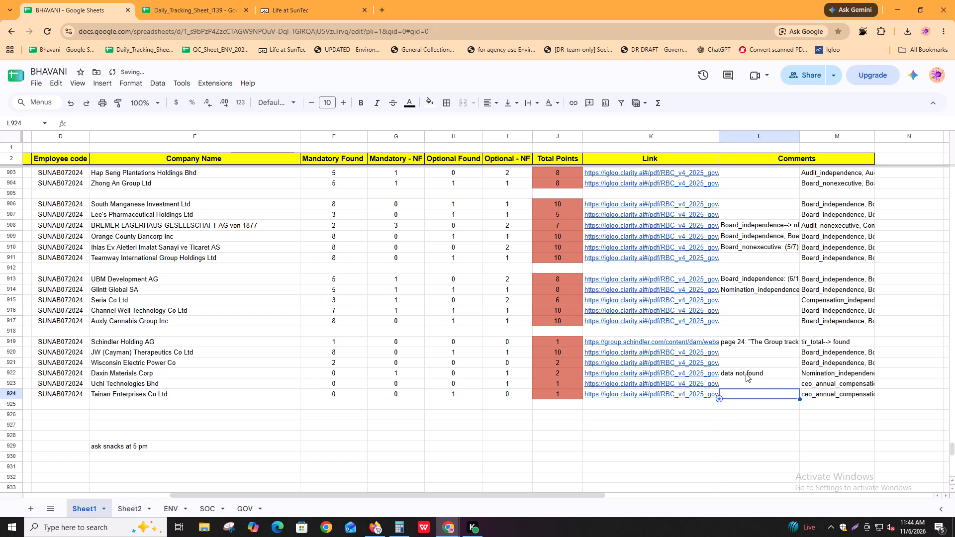
left_click(746, 373)
key("ctrl+c")
left_click(740, 391)
key("ctrl+v")
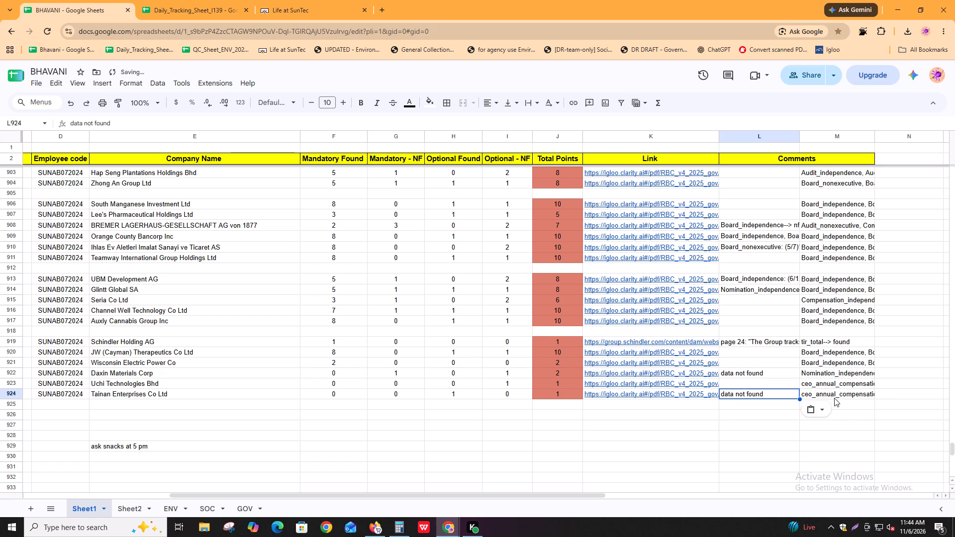
Change Tainan Enterprises' comment in M924 to "ceo_annual_compensation--> not found".
double_click(852, 397)
left_click(888, 394)
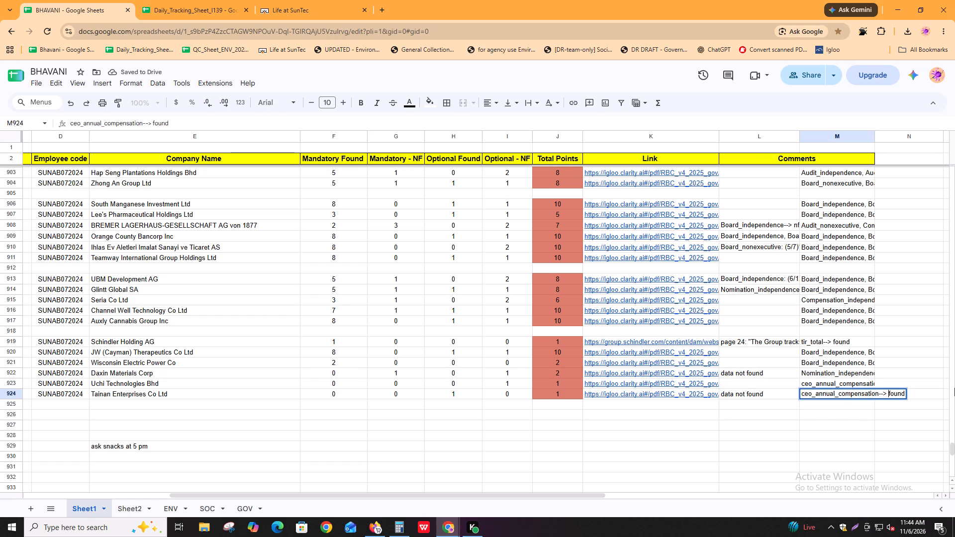
type("not")
key("space")
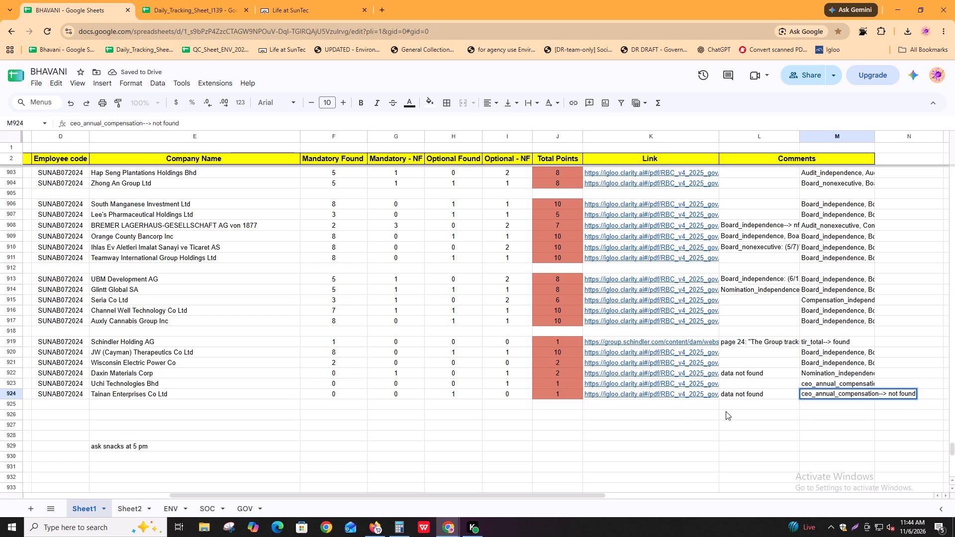
scroll(399, 454, "up", 2)
scroll(395, 428, "down", 3)
left_click(641, 435)
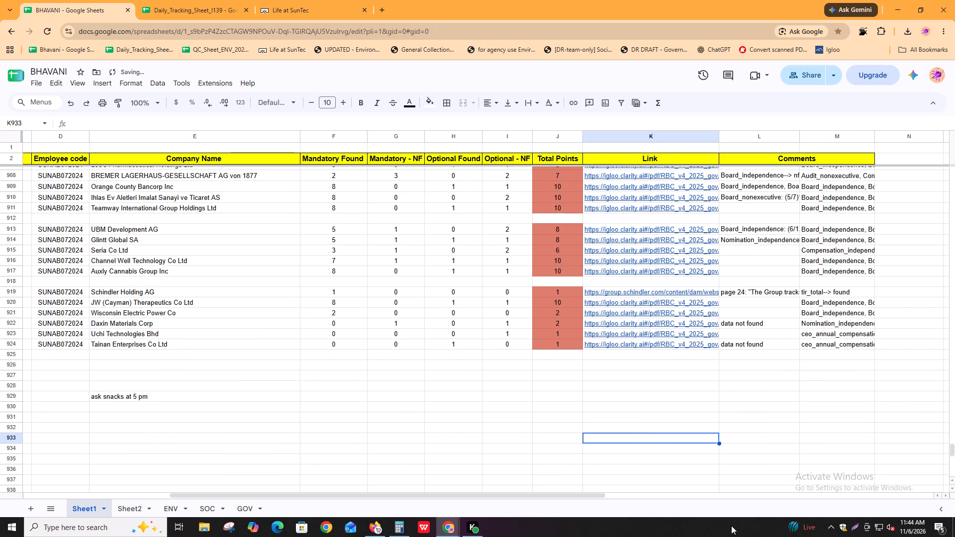
Fill the extraction type, date, user name, employee code and Total Points formula from row 924 down into row 925.
left_click(743, 345)
left_click(738, 353)
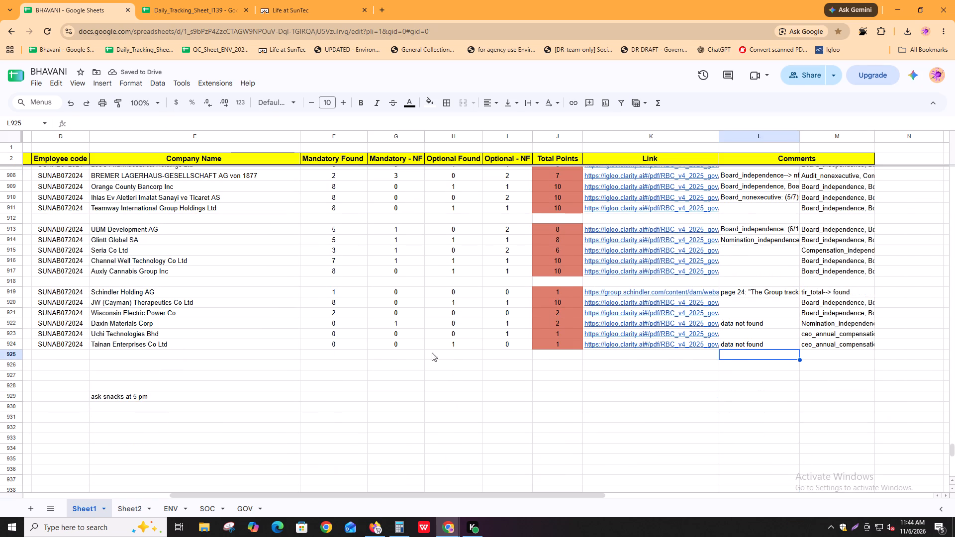
scroll(215, 401, "up", 8, "shift")
left_click_drag(119, 354, 182, 354)
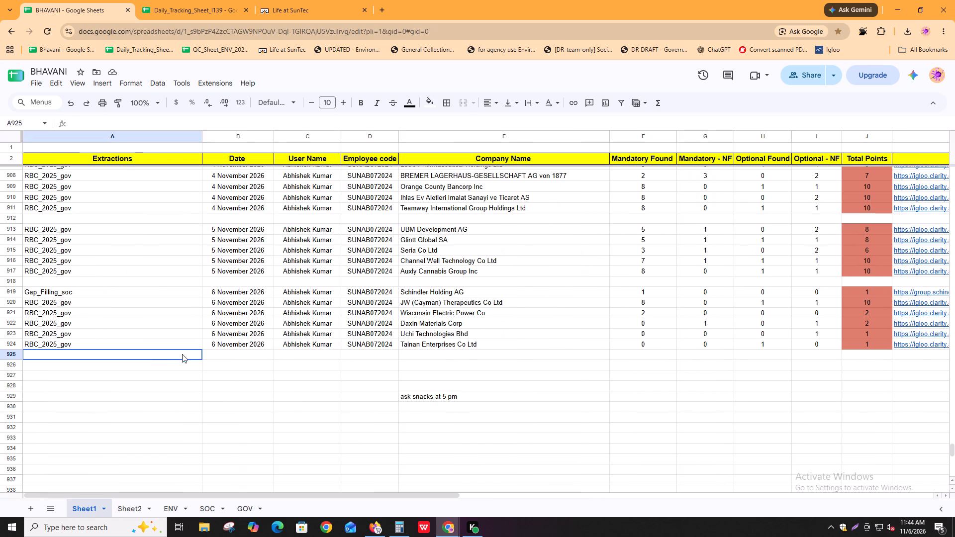
left_click_drag(182, 354, 363, 351)
key("ctrl+d")
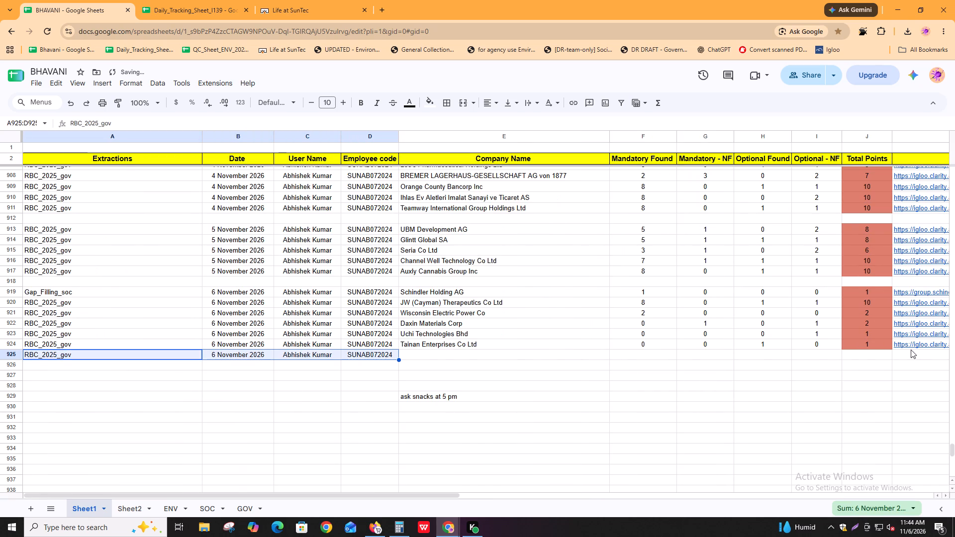
left_click(911, 351)
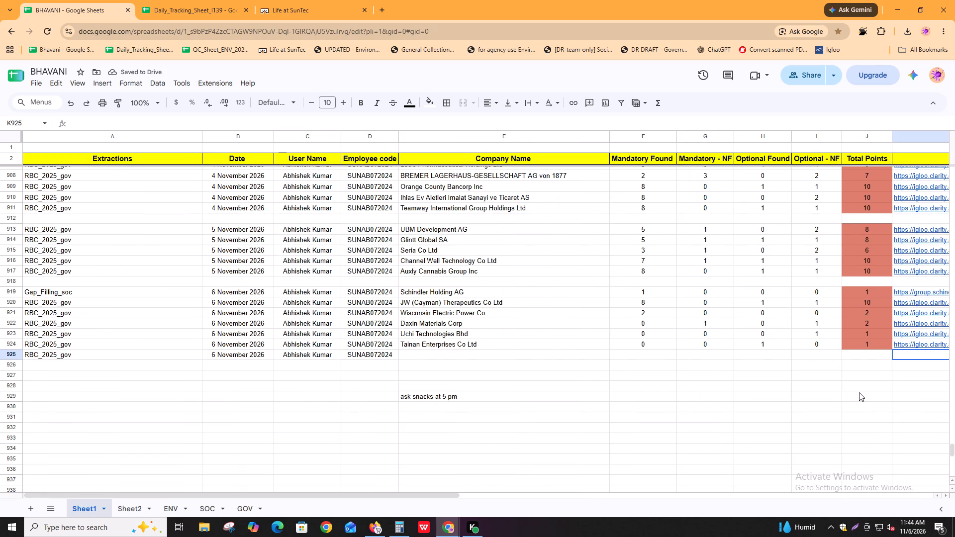
left_click(861, 350)
left_click(863, 353)
key("ctrl+d")
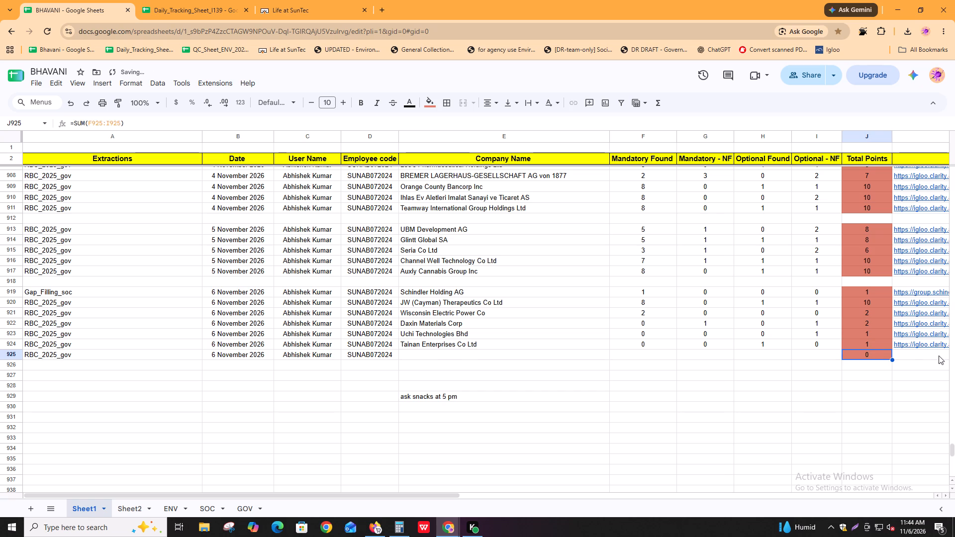
Select row 925's Link cell and switch to Qingdao TGOOD's RBC_2025_gov task in Igloo.
left_click(939, 356)
key("alt+Tab")
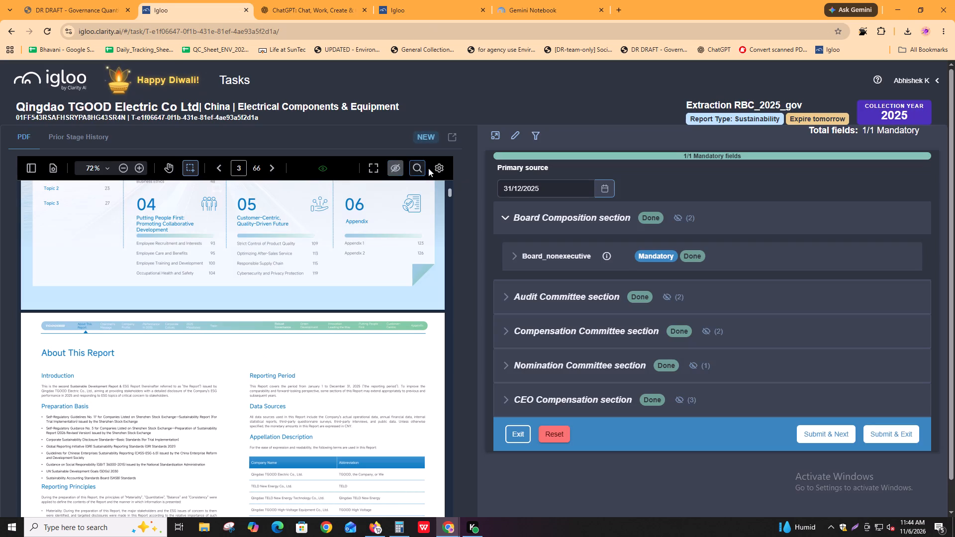